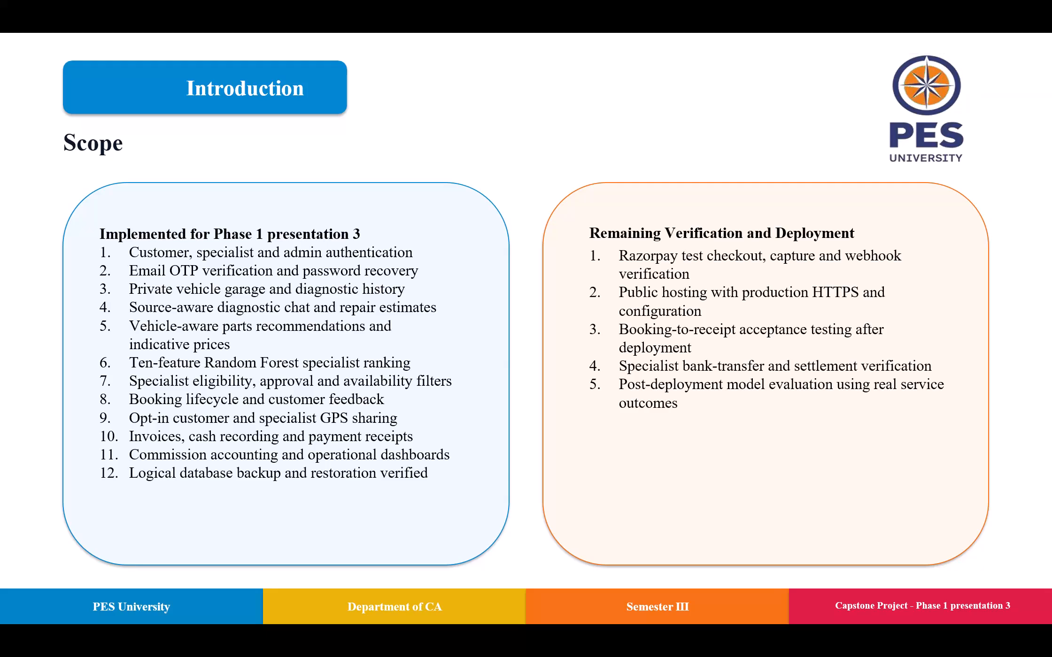
Look through the Literature Survey slides of the slide show, from Background Study and the paper summaries to the Comparative Study table.
{"action": "key", "text": "Right"}
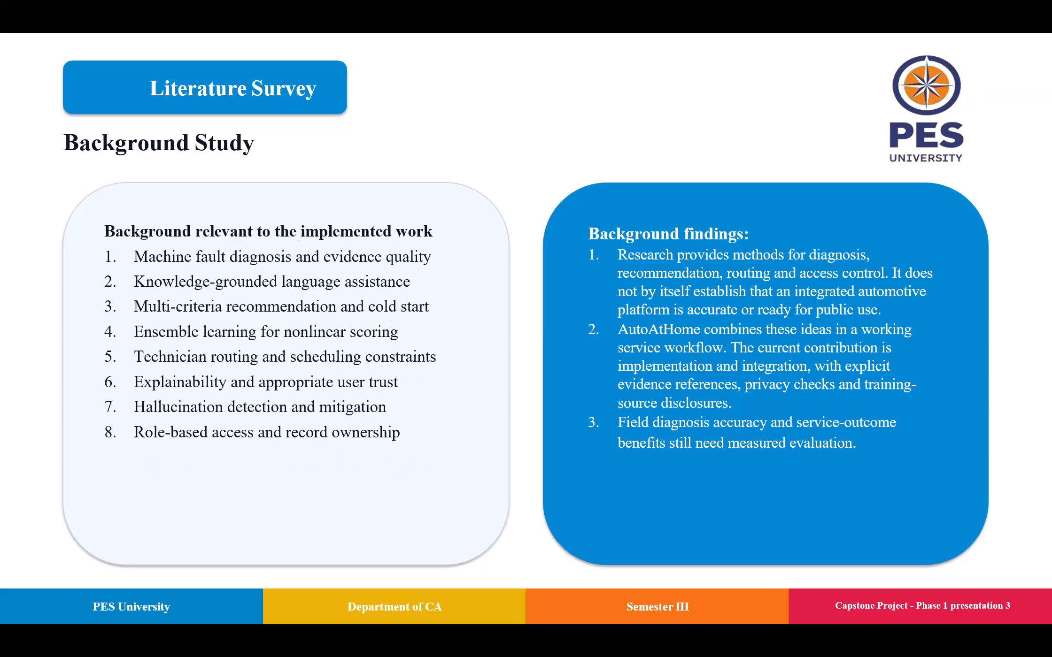
{"action": "key", "text": "Right"}
{"action": "key", "text": "Right"}
{"action": "key", "text": "Right"}
{"action": "key", "text": "Right"}
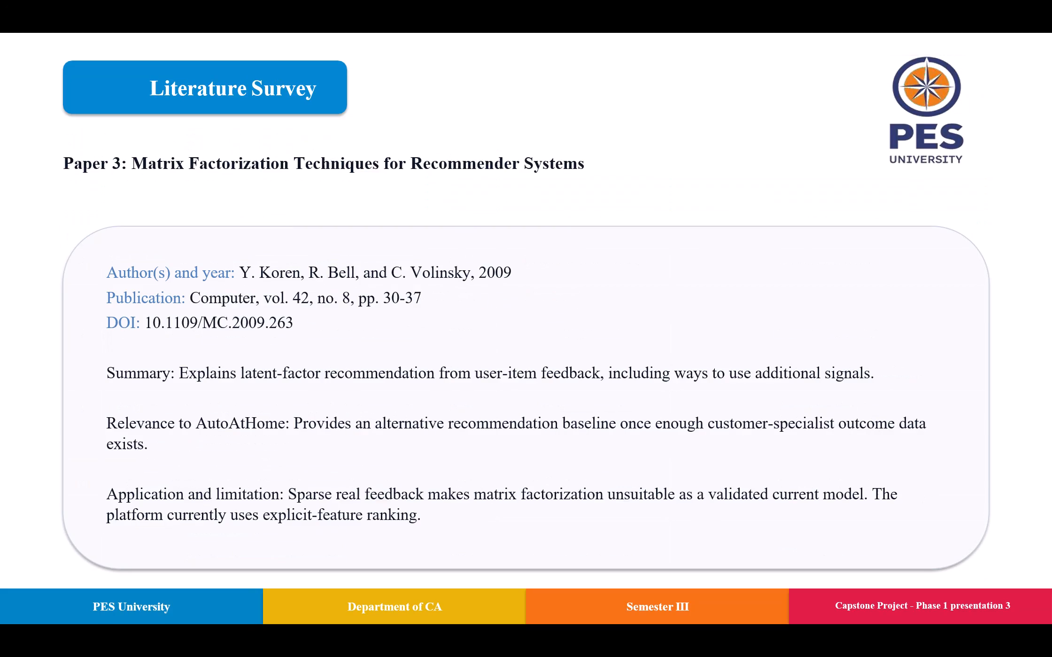
{"action": "key", "text": "Right"}
{"action": "key", "text": "Right"}
{"action": "key", "text": "Right"}
{"action": "key", "text": "Right"}
{"action": "key", "text": "Right"}
{"action": "key", "text": "Right"}
{"action": "key", "text": "Right"}
{"action": "key", "text": "Right"}
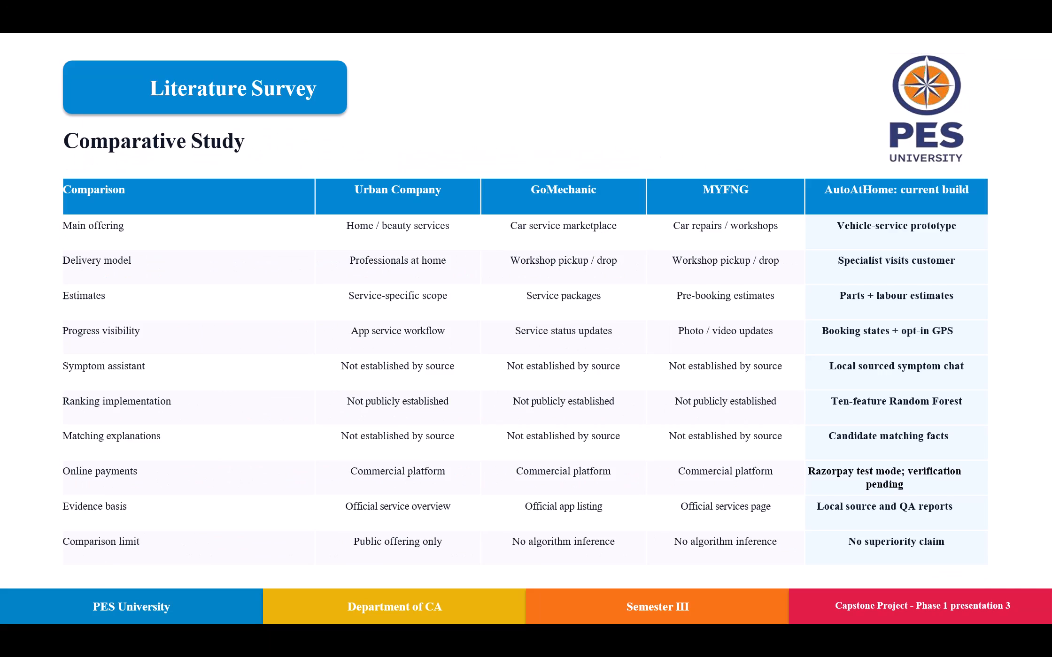
Look through the slides from Non-Functional Requirements into Design, and examine the PostgreSQL Relational Schema slide.
{"action": "key", "text": "Right"}
{"action": "key", "text": "Right"}
{"action": "key", "text": "Right"}
{"action": "key", "text": "Right"}
{"action": "key", "text": "Right"}
{"action": "key", "text": "Right"}
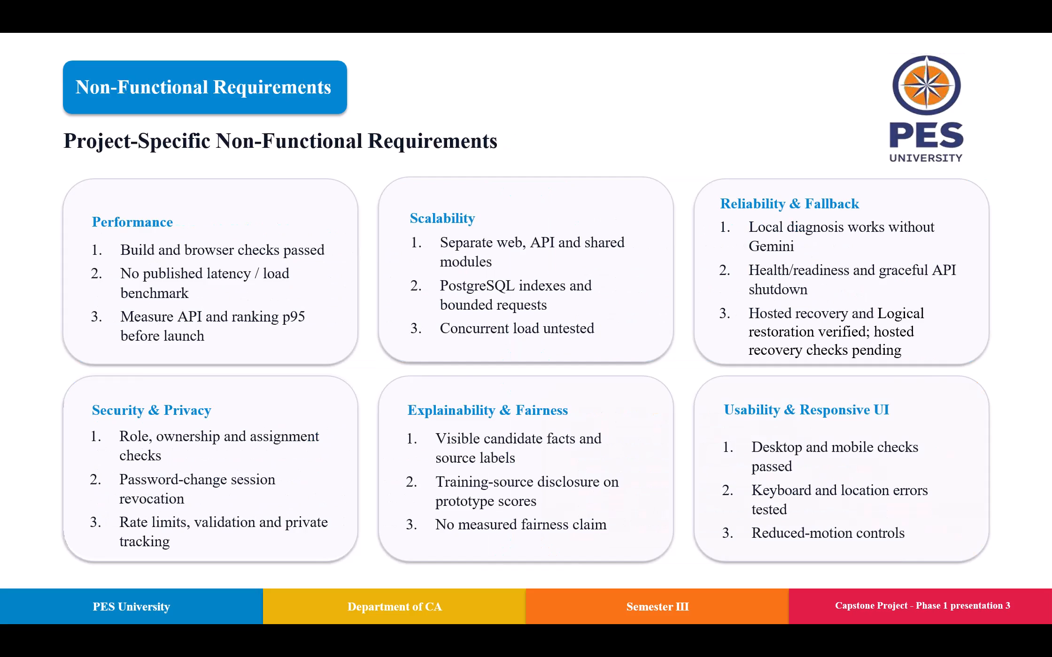
{"action": "key", "text": "Right"}
{"action": "key", "text": "Right"}
{"action": "key", "text": "Right"}
{"action": "key", "text": "Right"}
{"action": "key", "text": "Right"}
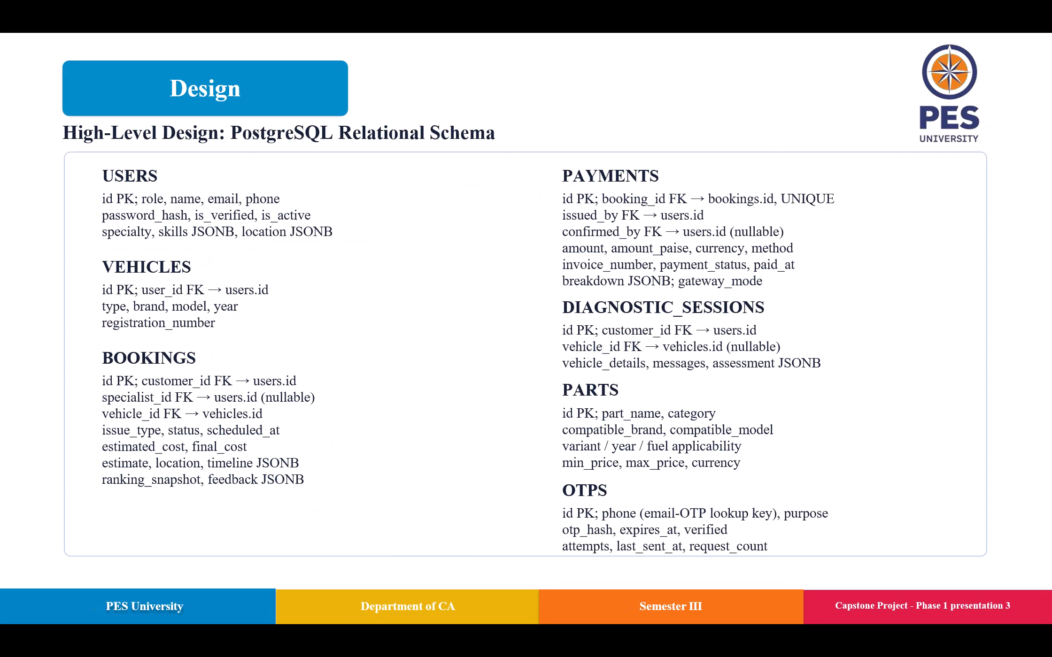
{"action": "key", "text": "Right"}
{"action": "key", "text": "Left"}
Review the Methodology Process Flow and the Implementation slides up to the Specialist Selection and Private GPS working screens.
{"action": "key", "text": "Right"}
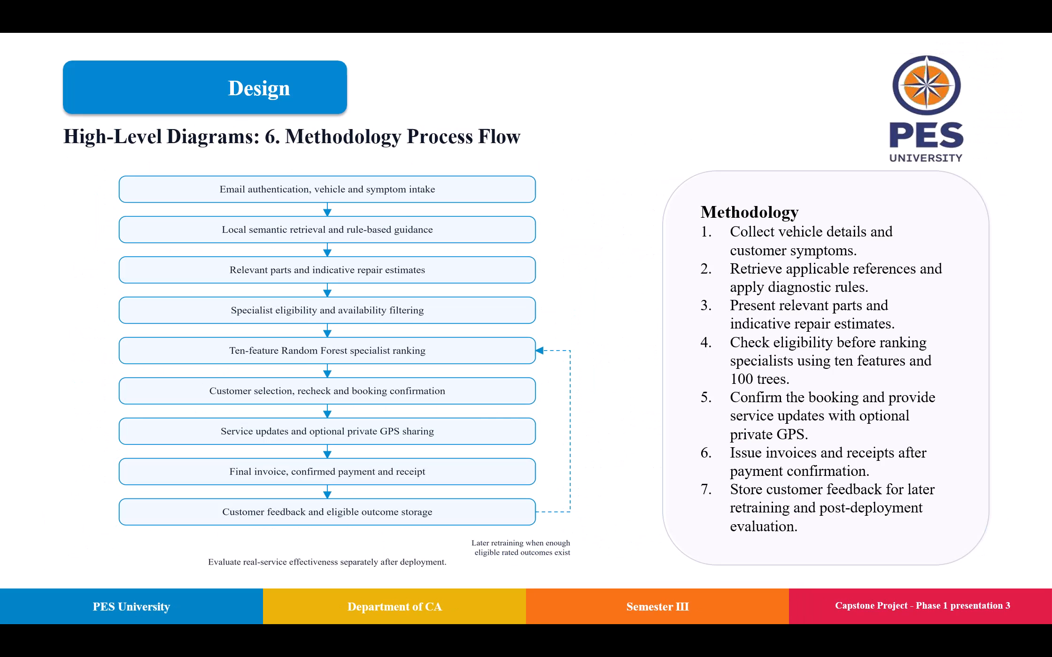
{"action": "key", "text": "Right"}
{"action": "key", "text": "Right"}
{"action": "key", "text": "Right"}
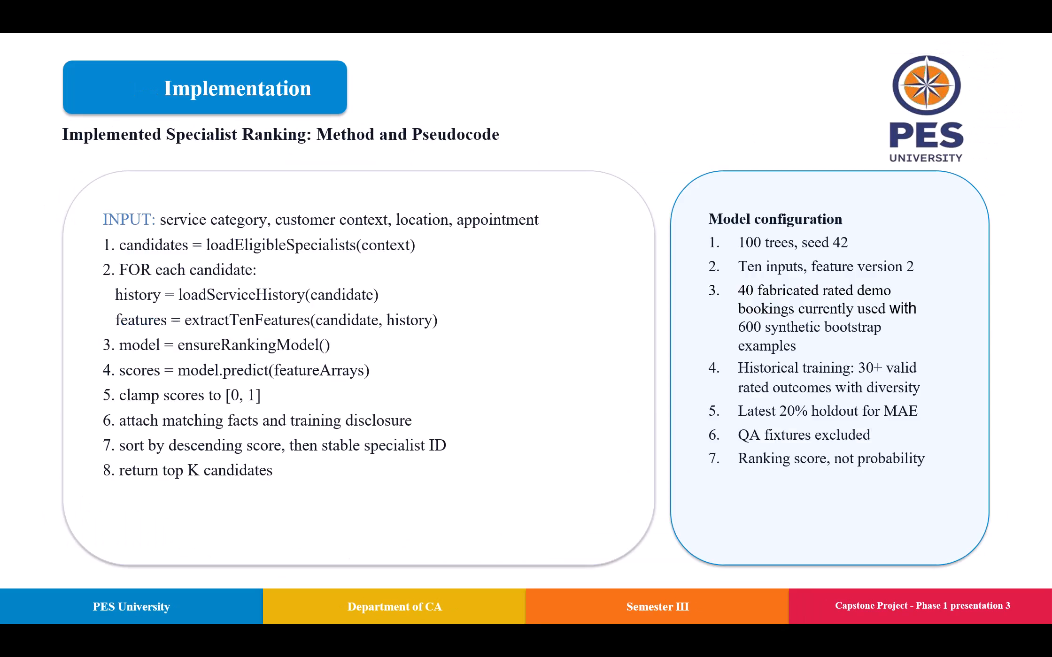
{"action": "key", "text": "Right"}
{"action": "key", "text": "Right"}
{"action": "key", "text": "Right"}
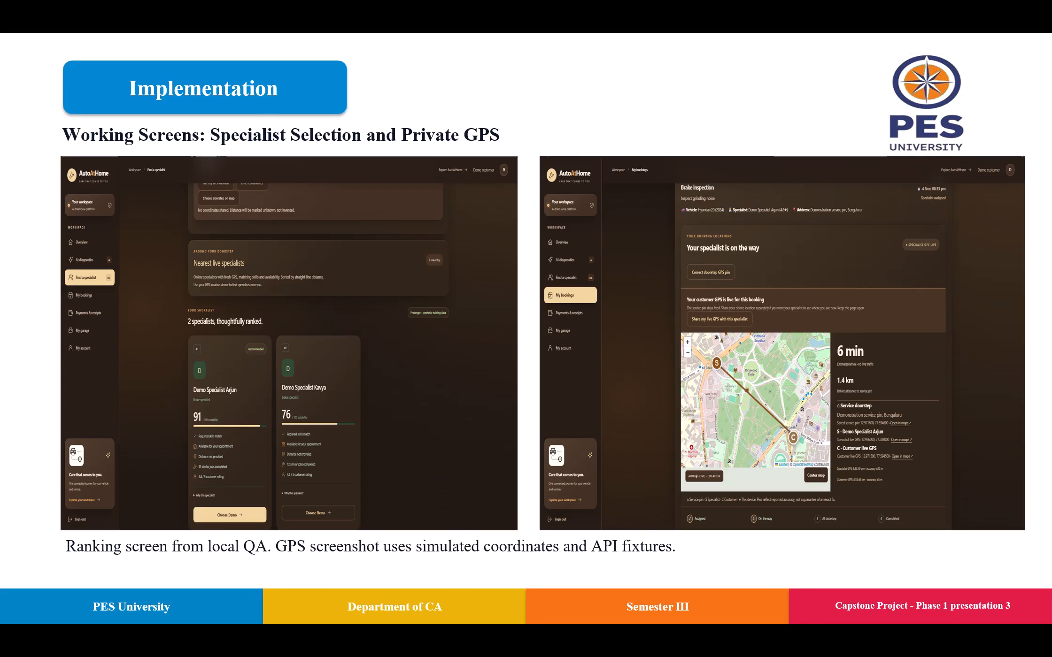
Go through the Software Testing slides, including the core feature test cases, and stop at Testing Results and Observations.
{"action": "key", "text": "Right"}
{"action": "key", "text": "Right"}
{"action": "key", "text": "Right"}
{"action": "key", "text": "Right"}
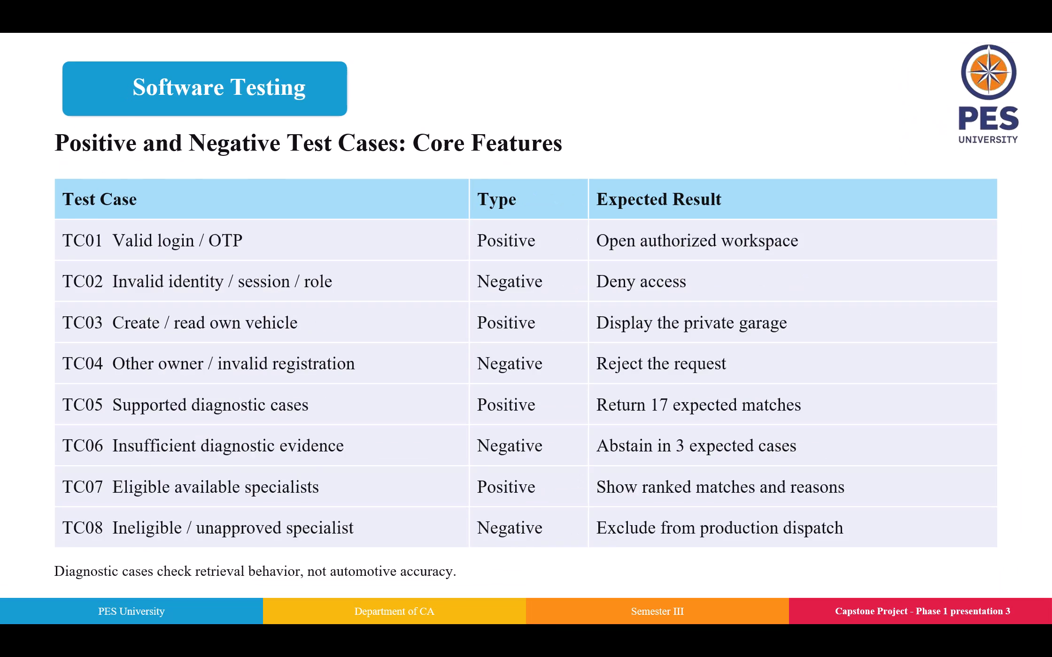
{"action": "key", "text": "Right"}
{"action": "key", "text": "Right"}
{"action": "key", "text": "Right"}
{"action": "key", "text": "Left"}
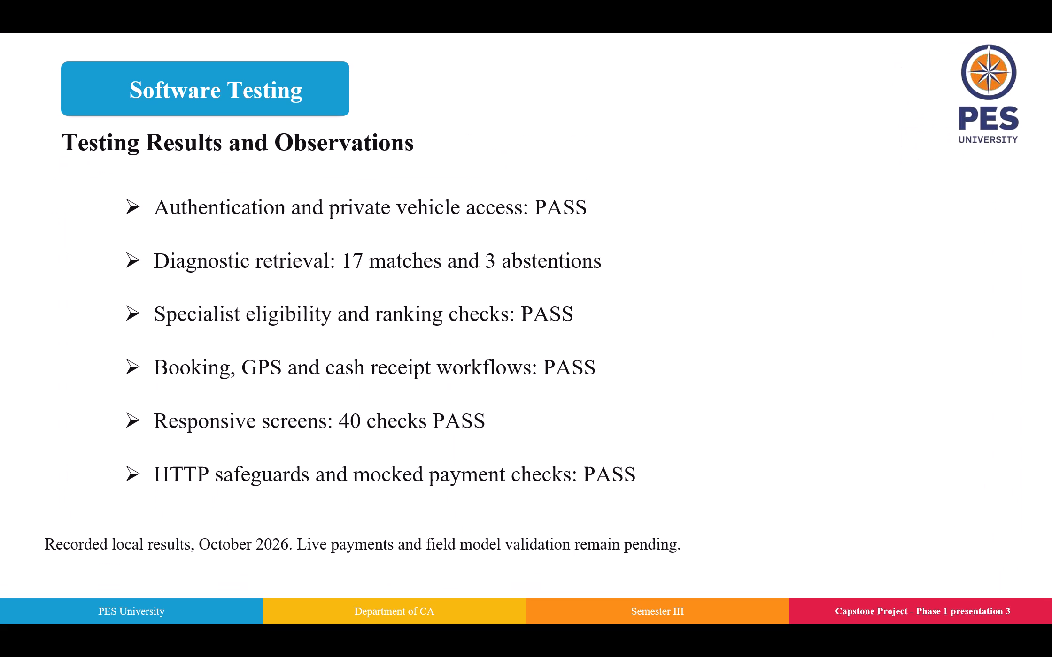
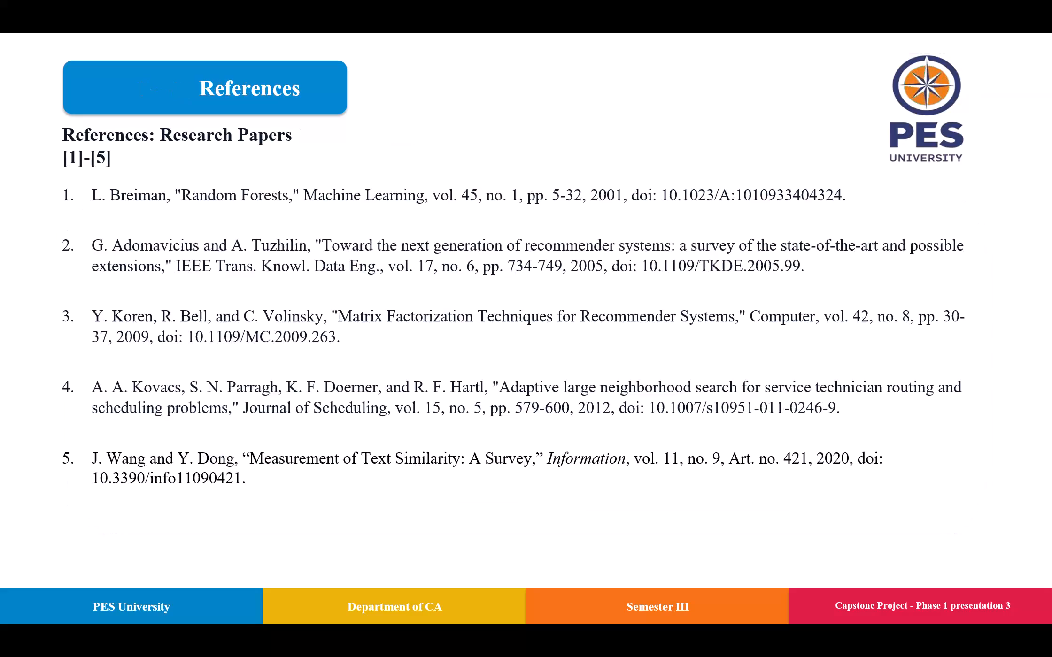
Look through the References slides listing the research papers, and continue past the final slide to end the slide show.
{"action": "key", "text": "Down"}
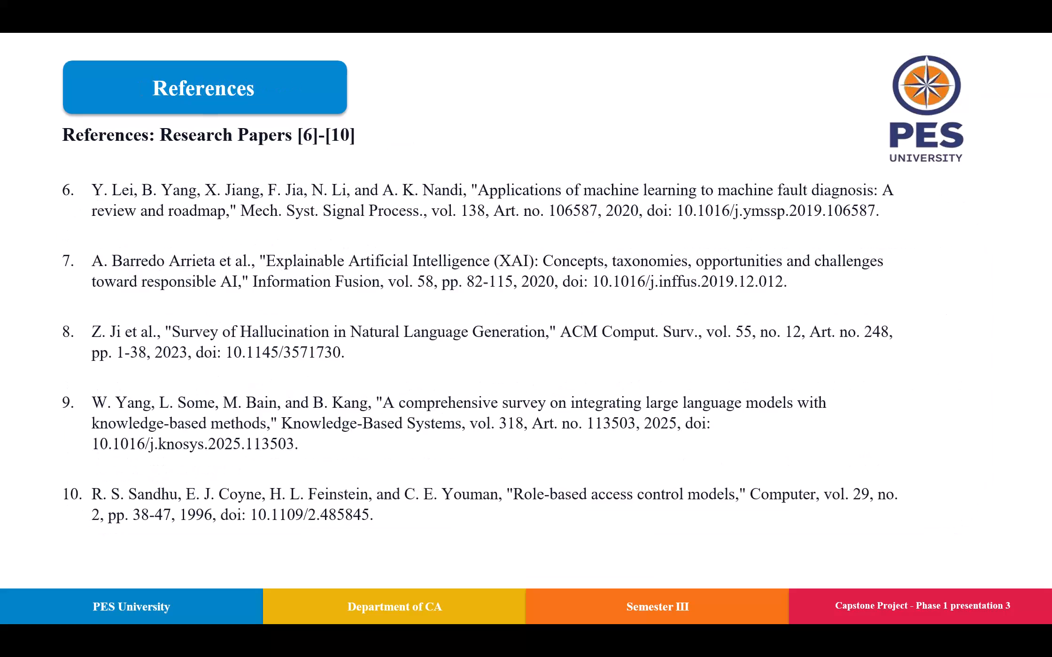
{"action": "key", "text": "Down"}
{"action": "key", "text": "Down"}
{"action": "key", "text": "Down"}
{"action": "key", "text": "Down"}
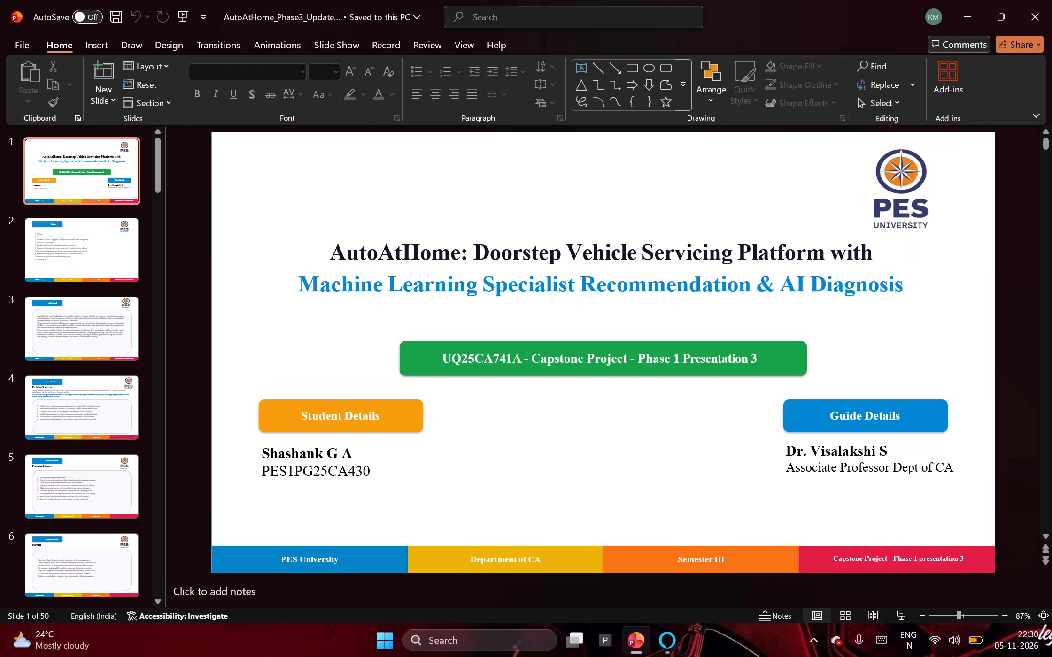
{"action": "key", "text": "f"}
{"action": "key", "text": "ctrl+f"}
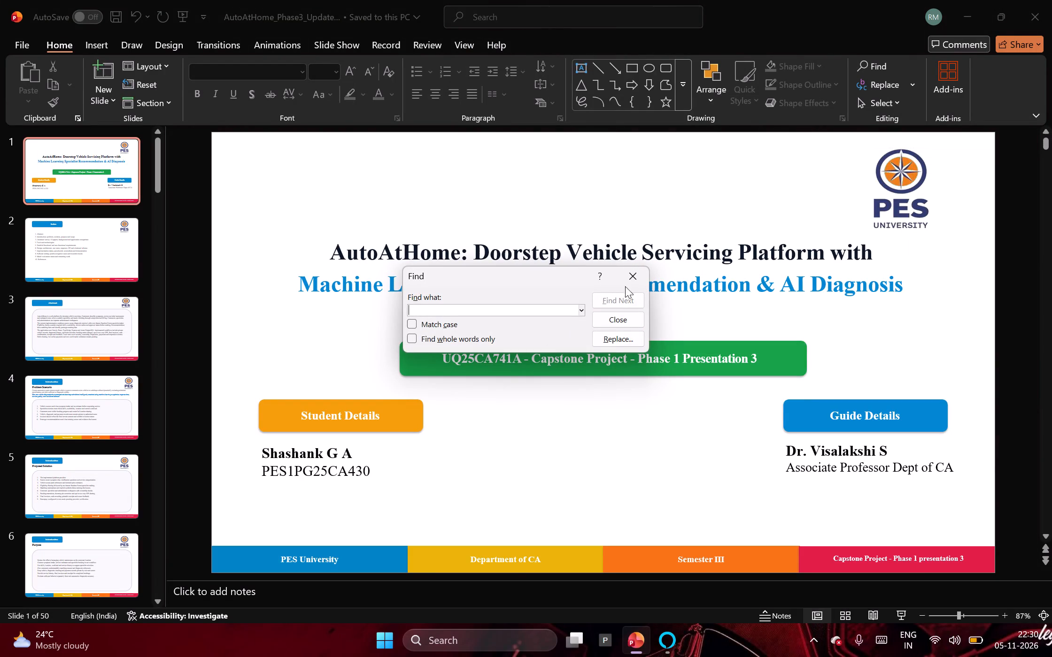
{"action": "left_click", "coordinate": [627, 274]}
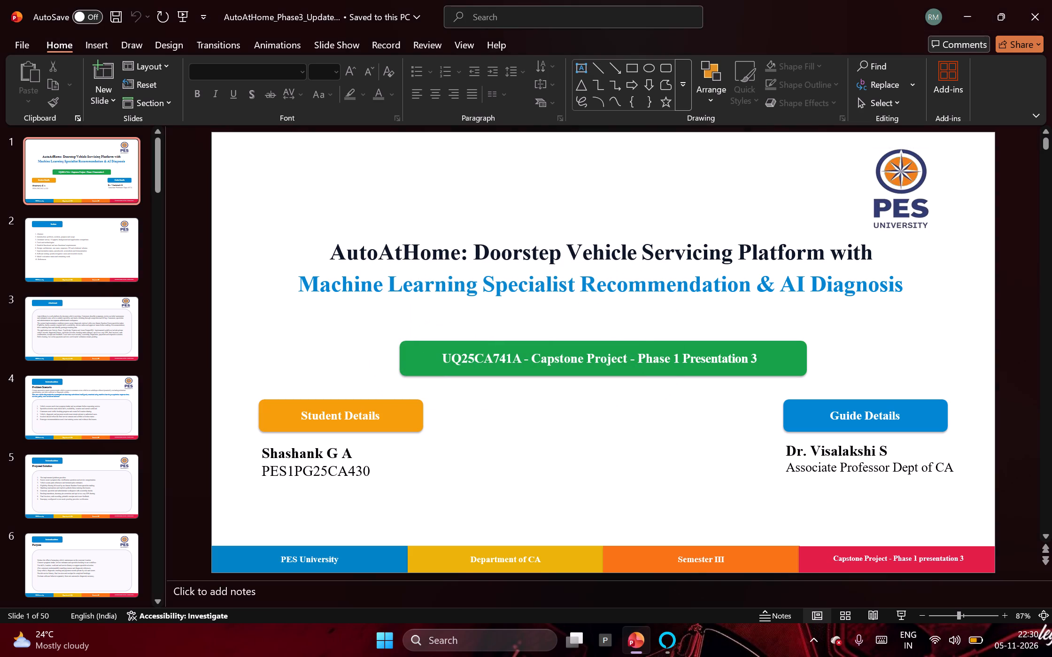
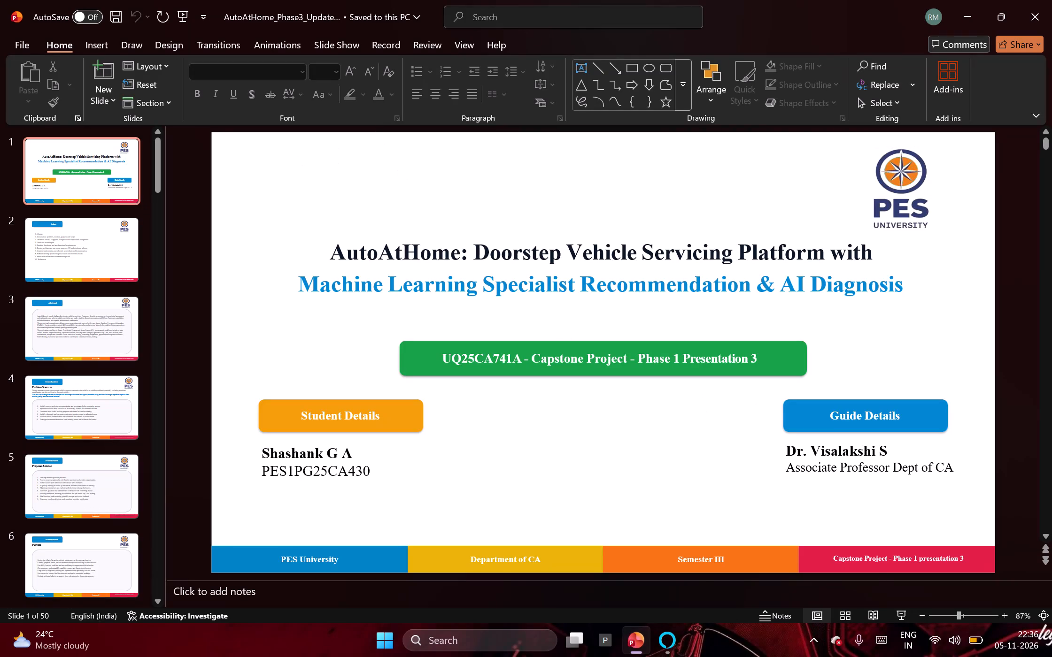
Start the AutoAtHome slide show from the title slide.
{"action": "left_click", "coordinate": [193, 21]}
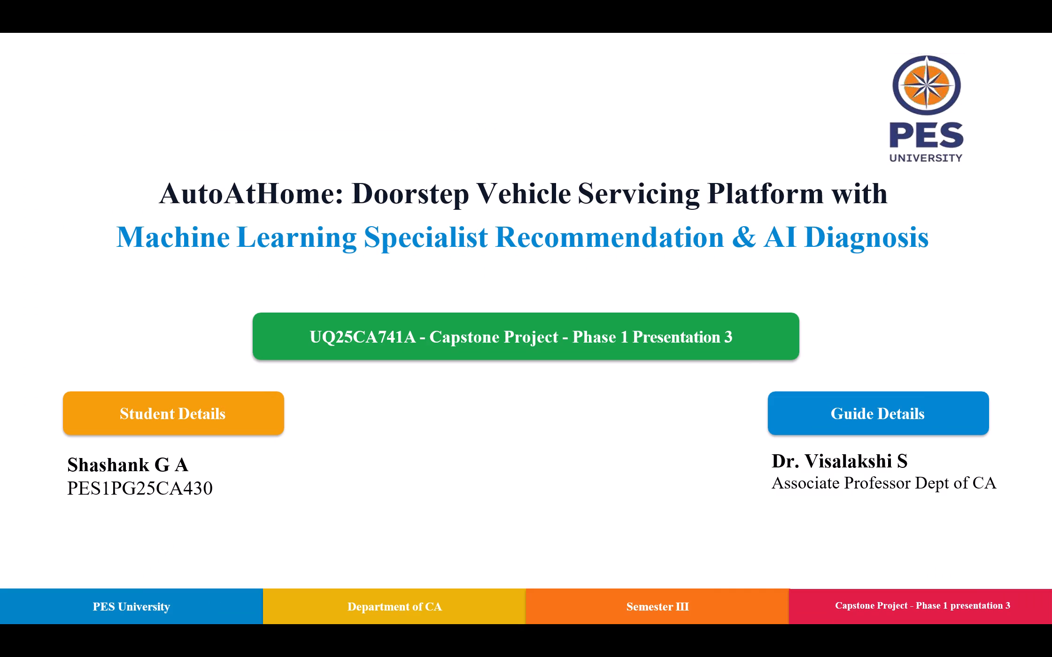
Find the Camera app through the system search and open it over the running slide show.
{"action": "key", "text": "c"}
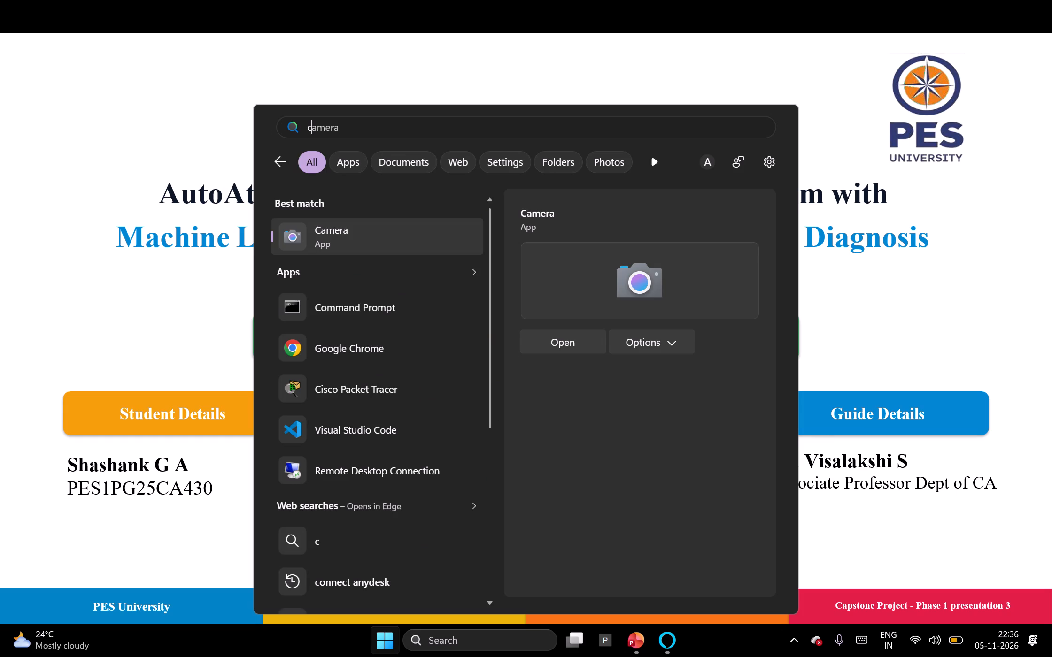
{"action": "key", "text": "Return"}
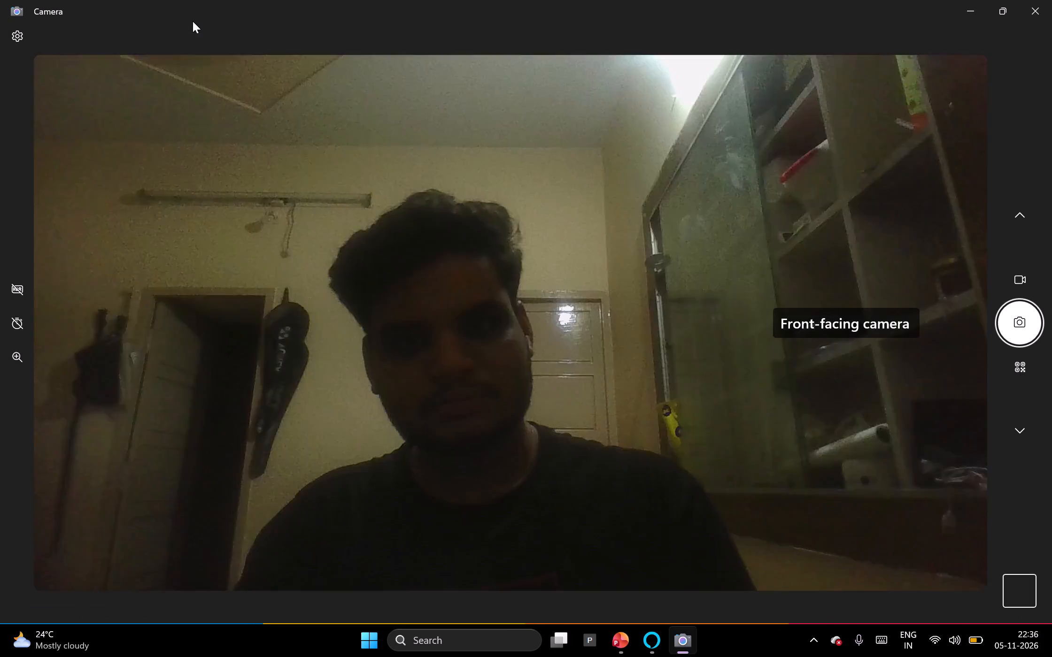
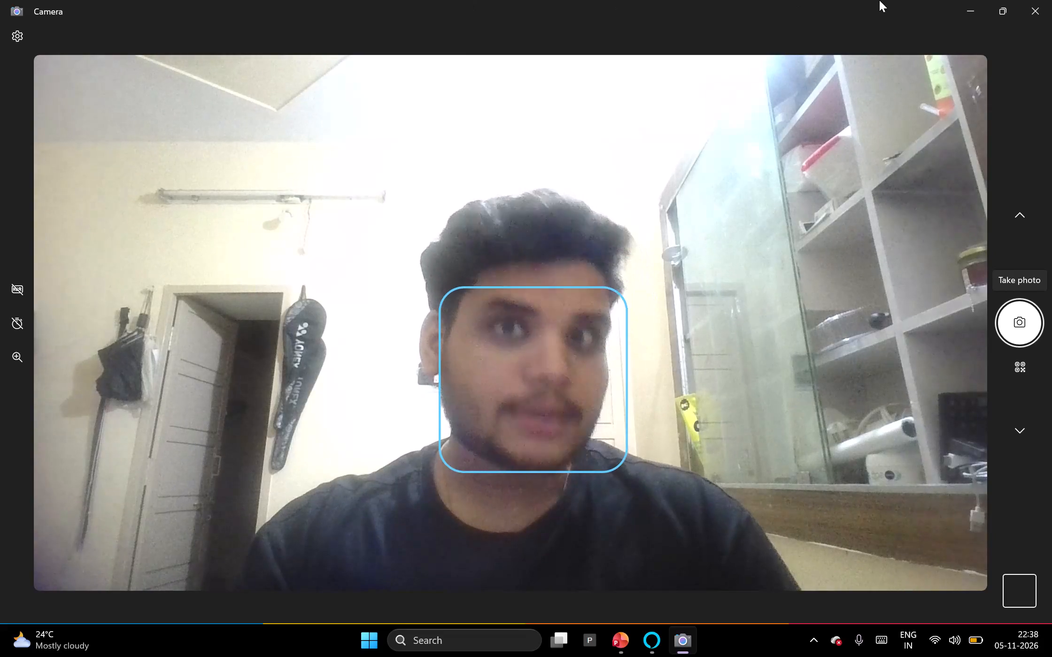
Close the Camera app and return to the running AutoAtHome slide show.
{"action": "left_click", "coordinate": [1051, 0]}
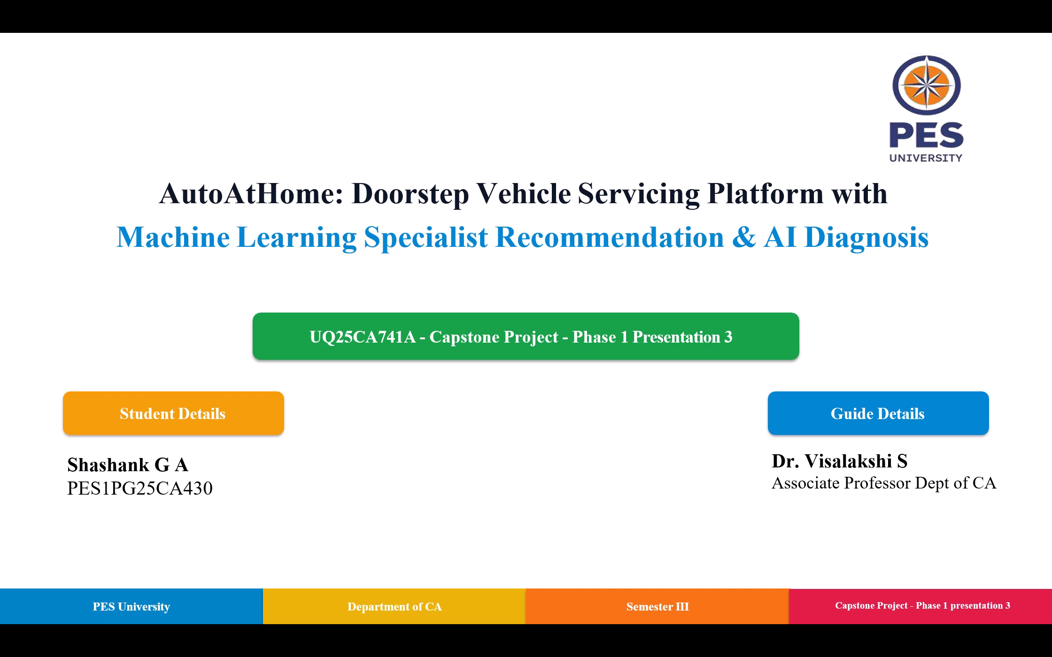
Review the opening slides from the Index through the Abstract and Introduction to the Summary of Surveyed Papers.
{"action": "key", "text": "Down"}
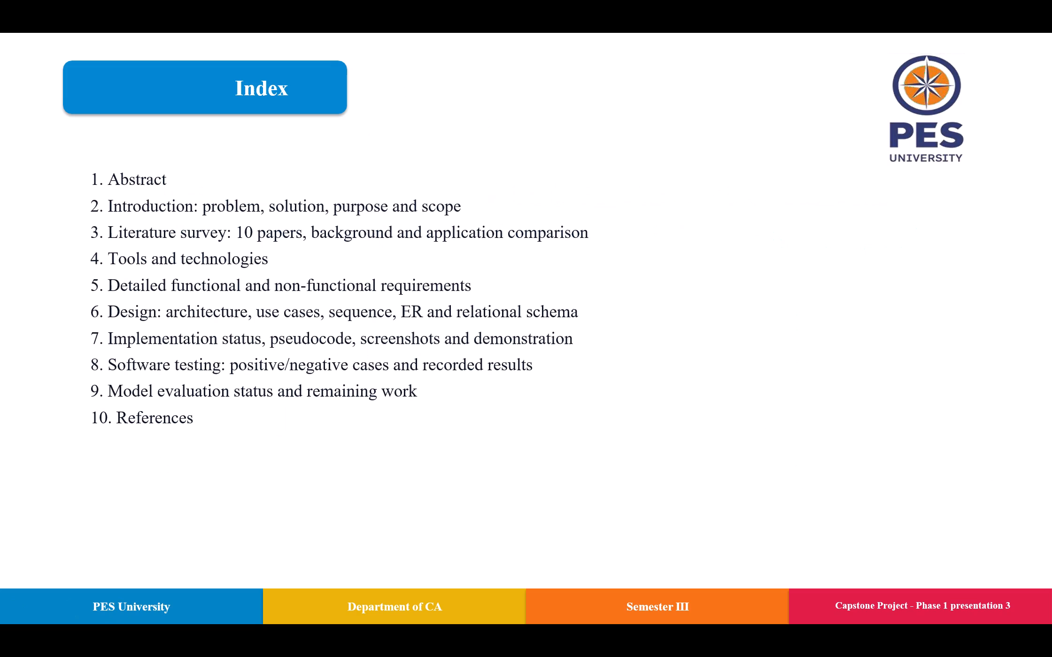
{"action": "key", "text": "Down"}
{"action": "key", "text": "Down"}
{"action": "key", "text": "Down"}
{"action": "key", "text": "Up"}
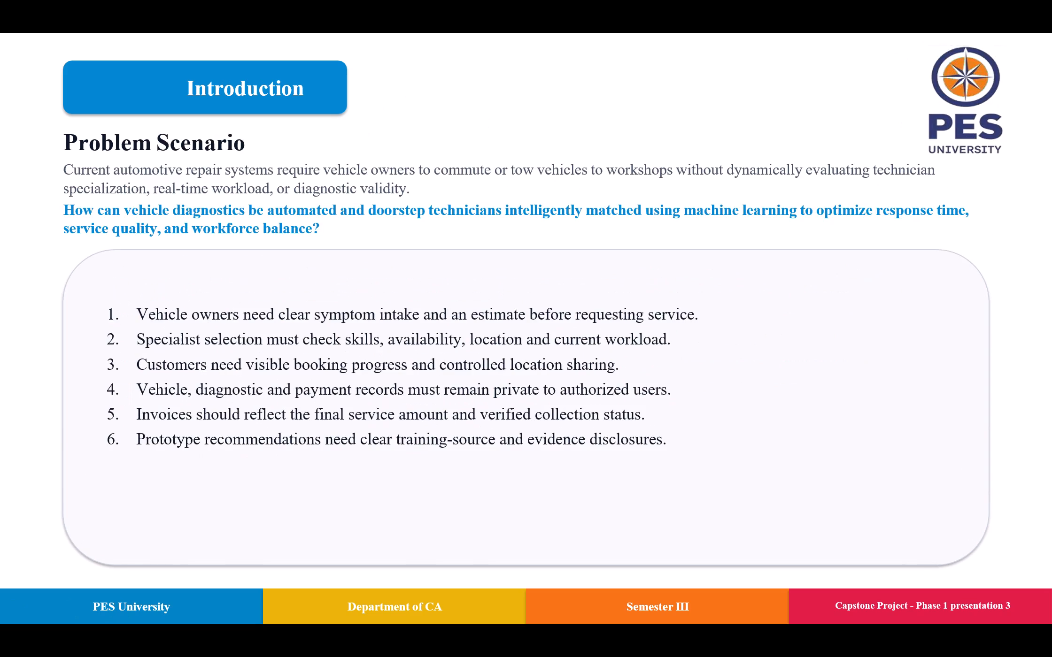
{"action": "key", "text": "Up"}
{"action": "key", "text": "Down"}
{"action": "key", "text": "Down"}
{"action": "key", "text": "Down"}
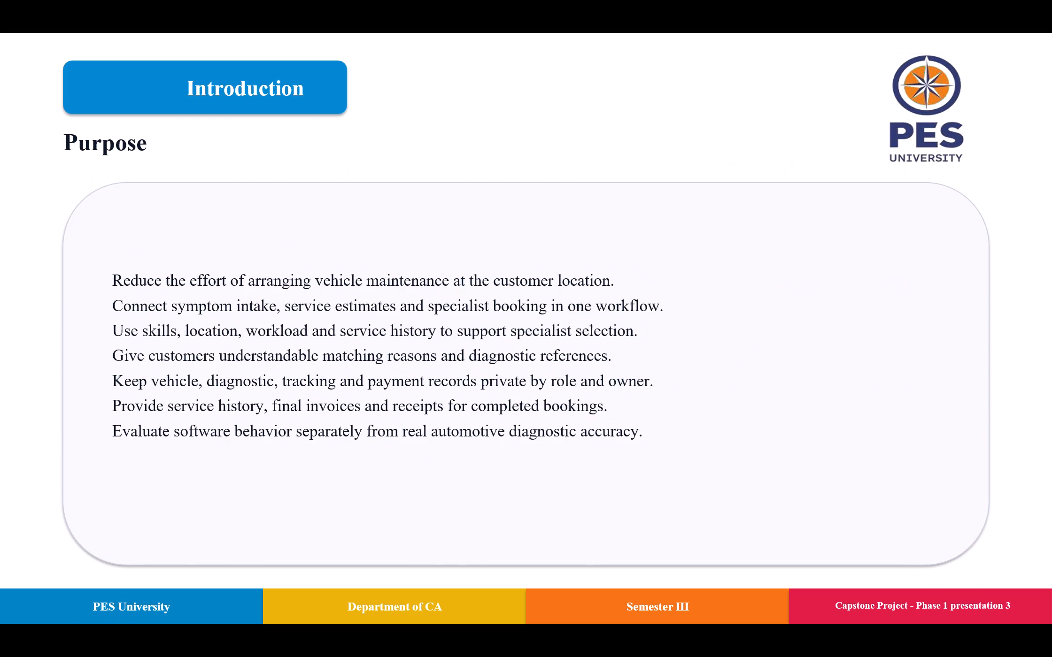
{"action": "key", "text": "Down"}
{"action": "key", "text": "Down"}
{"action": "key", "text": "Down"}
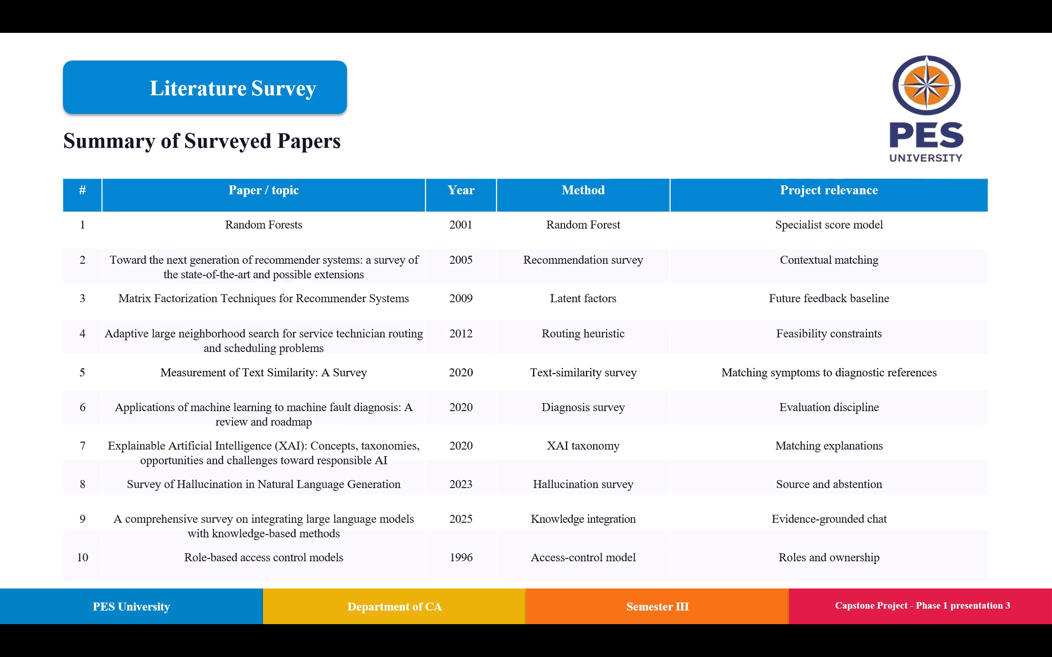
{"action": "key", "text": "Up"}
{"action": "key", "text": "Down"}
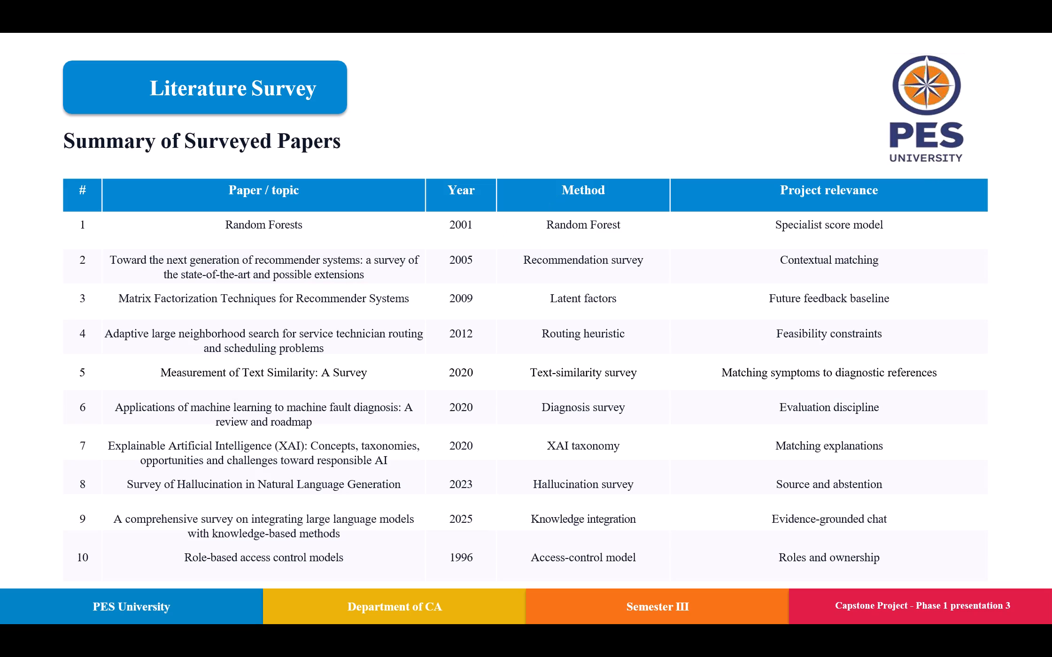
Look through the Literature Survey slides from Paper 1 past the Comparative Study and Research Gap & Proposed Contribution.
{"action": "key", "text": "Down"}
{"action": "key", "text": "Down"}
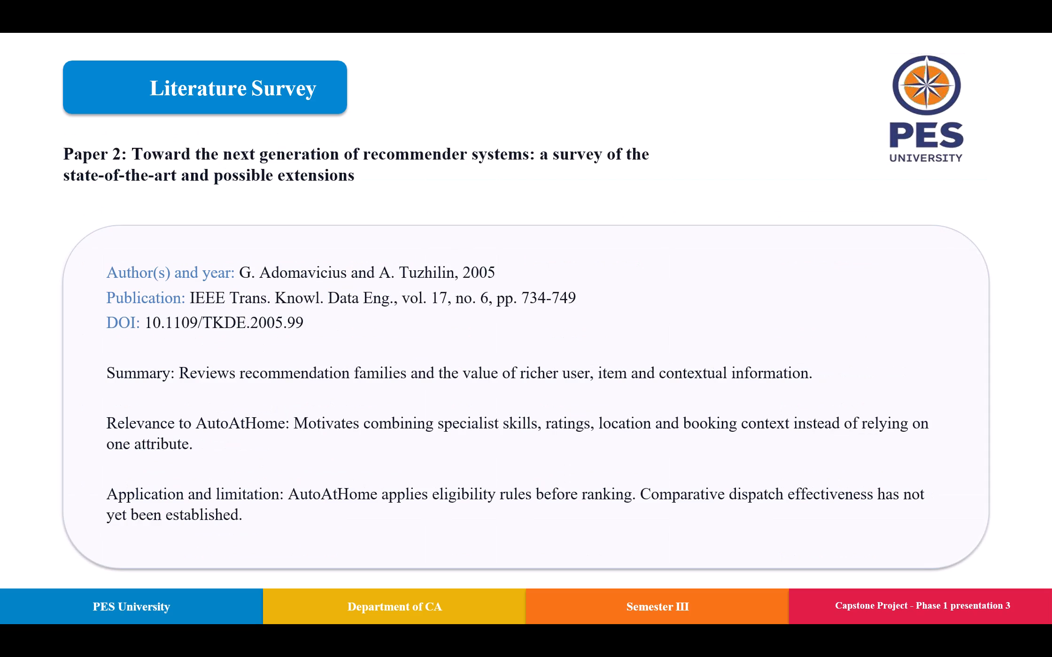
{"action": "key", "text": "Down"}
{"action": "key", "text": "Down"}
{"action": "key", "text": "Down"}
{"action": "key", "text": "Down"}
{"action": "key", "text": "Down"}
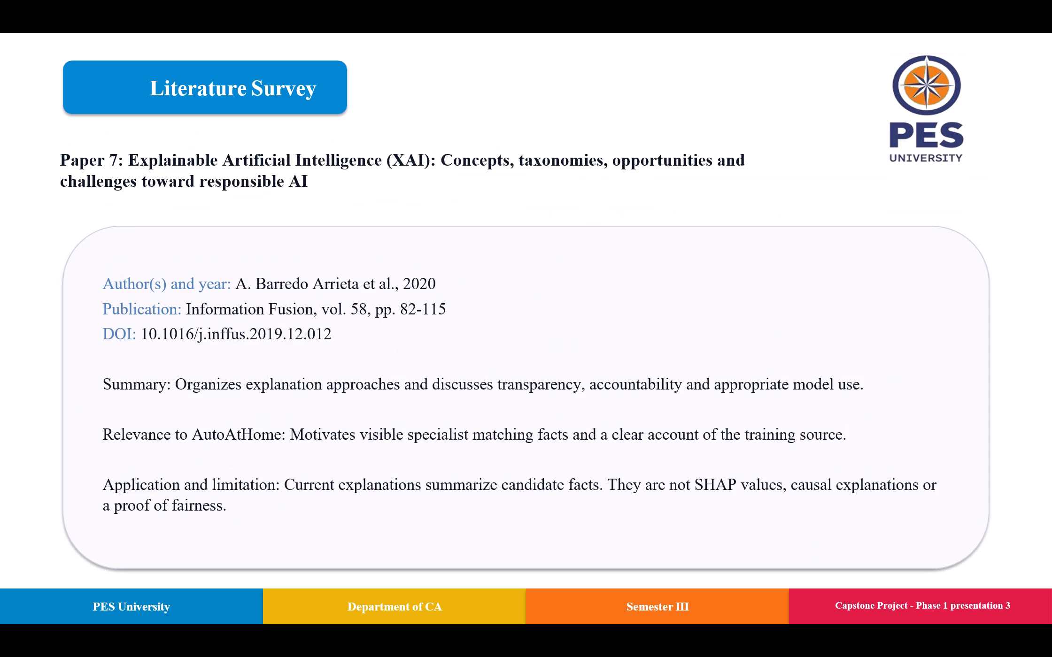
{"action": "key", "text": "Down"}
{"action": "key", "text": "Down"}
{"action": "key", "text": "Down"}
{"action": "key", "text": "Down"}
{"action": "key", "text": "Down"}
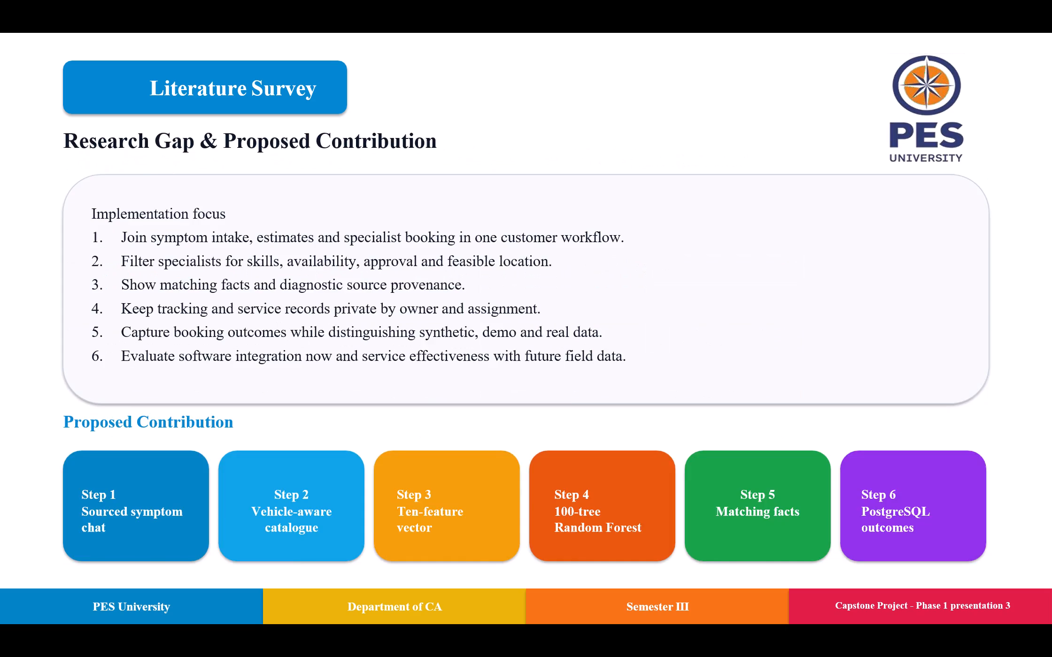
{"action": "key", "text": "Down"}
Go back through the individual paper slides to the Summary of Surveyed Papers.
{"action": "key", "text": "Up"}
{"action": "key", "text": "Up"}
{"action": "key", "text": "Up"}
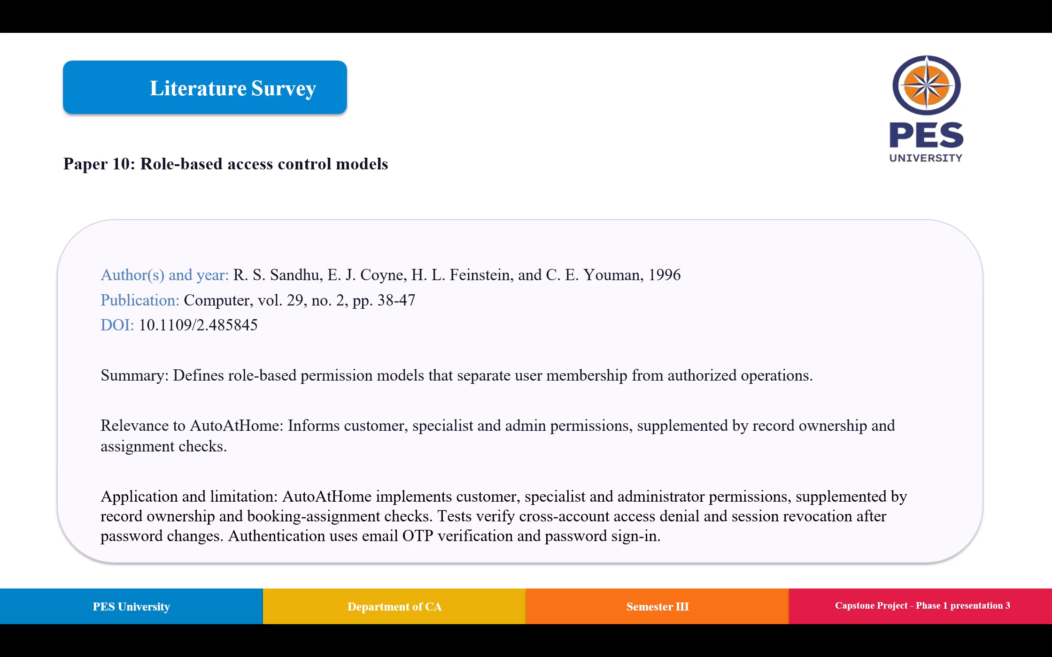
{"action": "key", "text": "Down"}
{"action": "key", "text": "Down"}
{"action": "key", "text": "Up"}
{"action": "key", "text": "Up"}
{"action": "key", "text": "Up"}
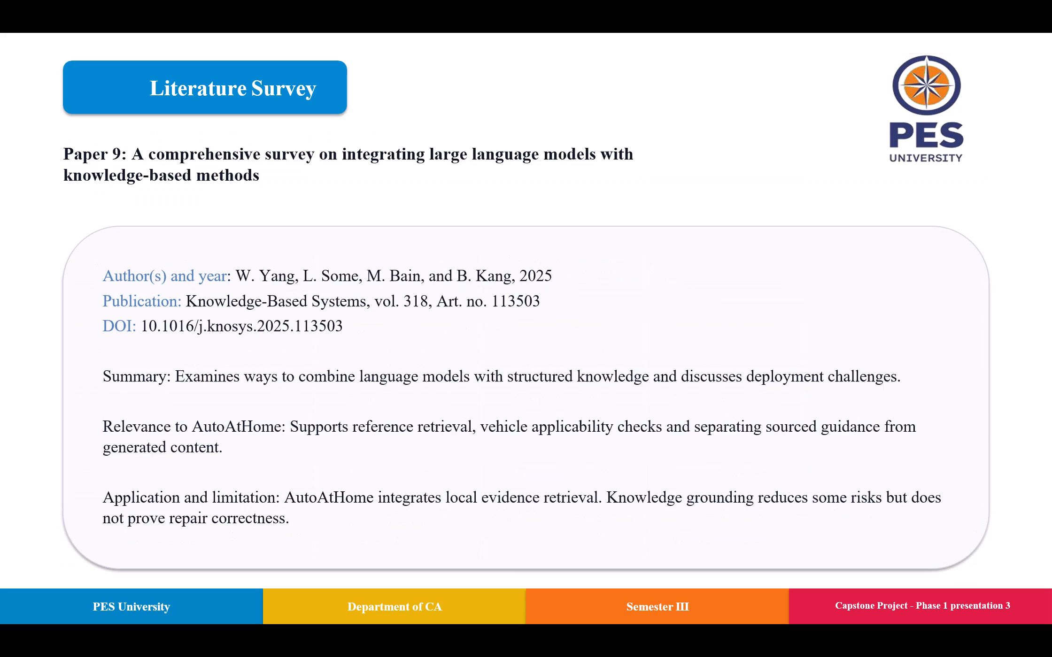
{"action": "key", "text": "Up"}
{"action": "key", "text": "Up"}
{"action": "key", "text": "Up"}
{"action": "key", "text": "Up"}
{"action": "key", "text": "Up"}
{"action": "key", "text": "Up"}
{"action": "key", "text": "Up"}
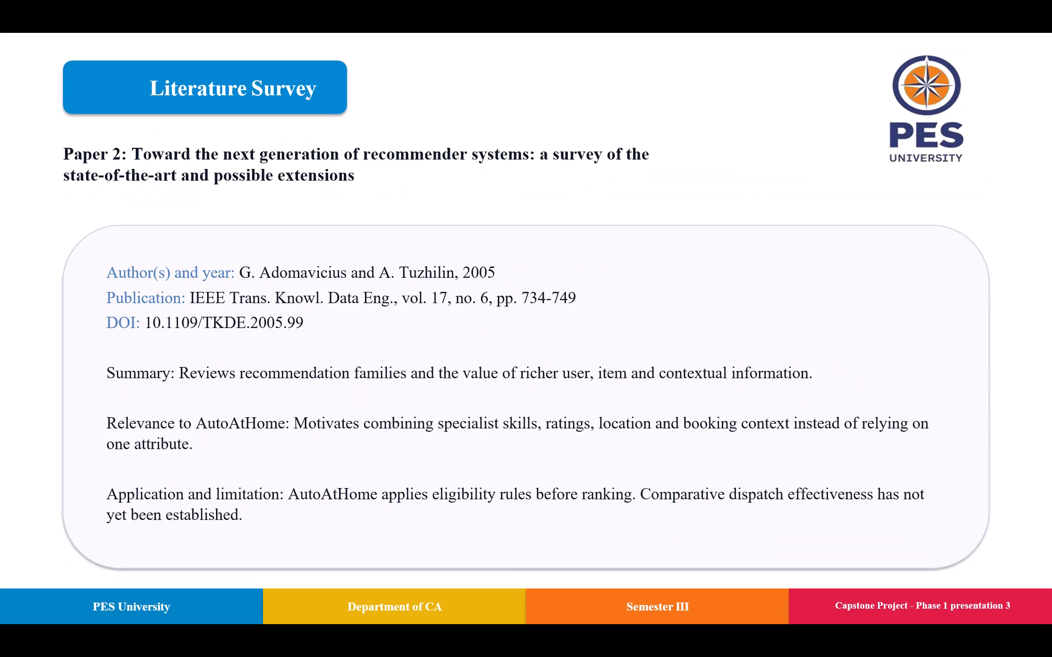
{"action": "key", "text": "Up"}
{"action": "key", "text": "Up"}
{"action": "key", "text": "Up"}
{"action": "key", "text": "Down"}
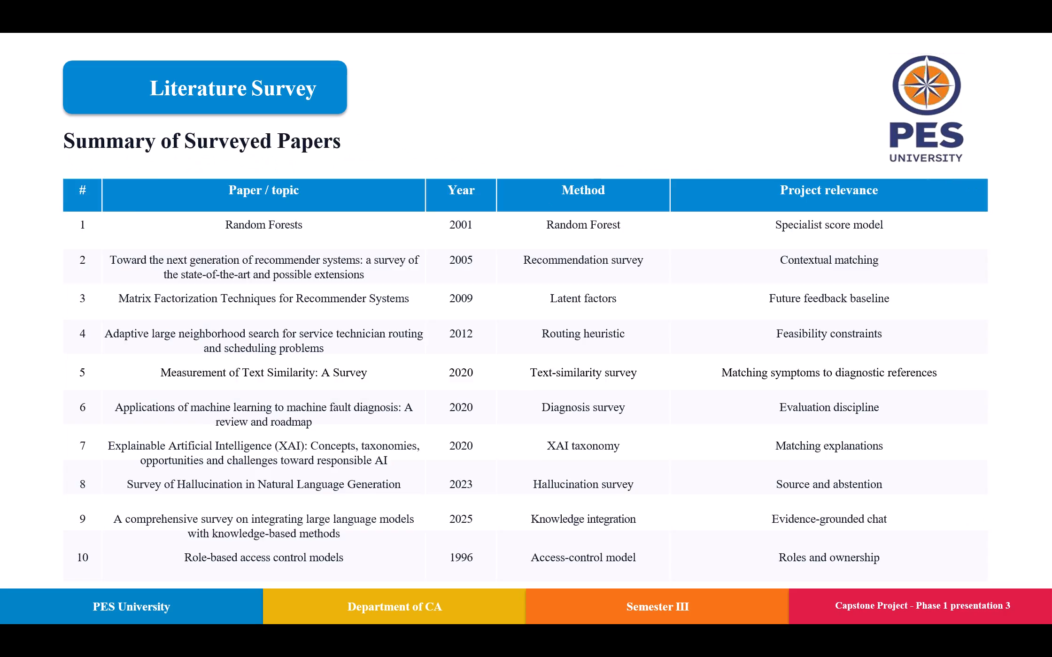
Review Papers 1 to 10, the Comparative Study and the Research Gap slide again, continuing to Tools & Technologies.
{"action": "key", "text": "Down"}
{"action": "key", "text": "Down"}
{"action": "key", "text": "Down"}
{"action": "key", "text": "Down"}
{"action": "key", "text": "Down"}
{"action": "key", "text": "Down"}
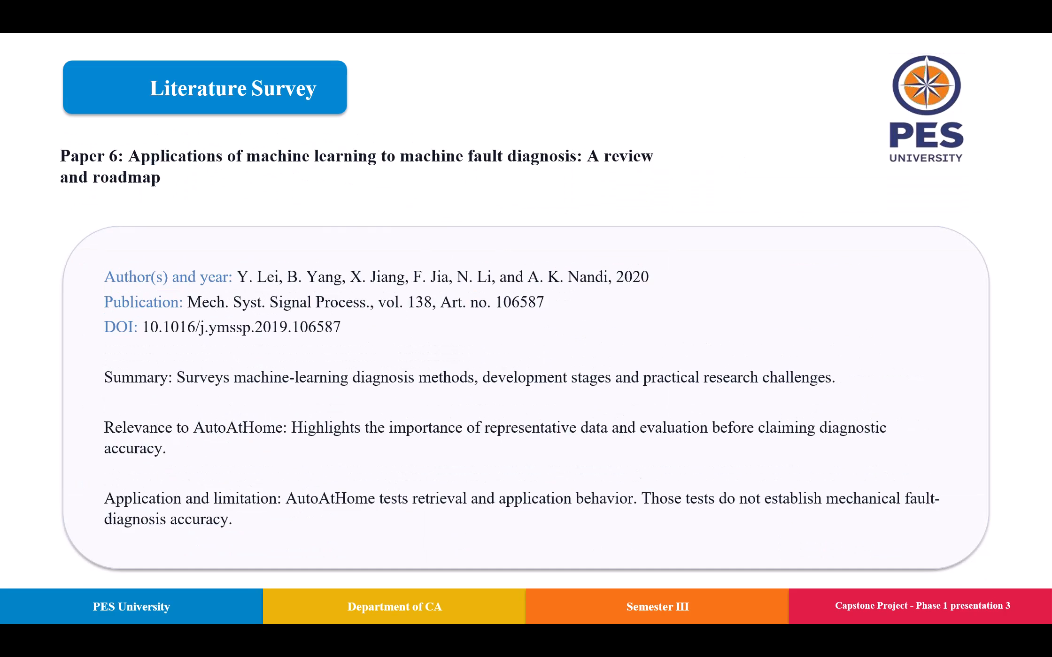
{"action": "key", "text": "Down"}
{"action": "key", "text": "Down"}
{"action": "key", "text": "Down"}
{"action": "key", "text": "Down"}
{"action": "key", "text": "Down"}
{"action": "key", "text": "Down"}
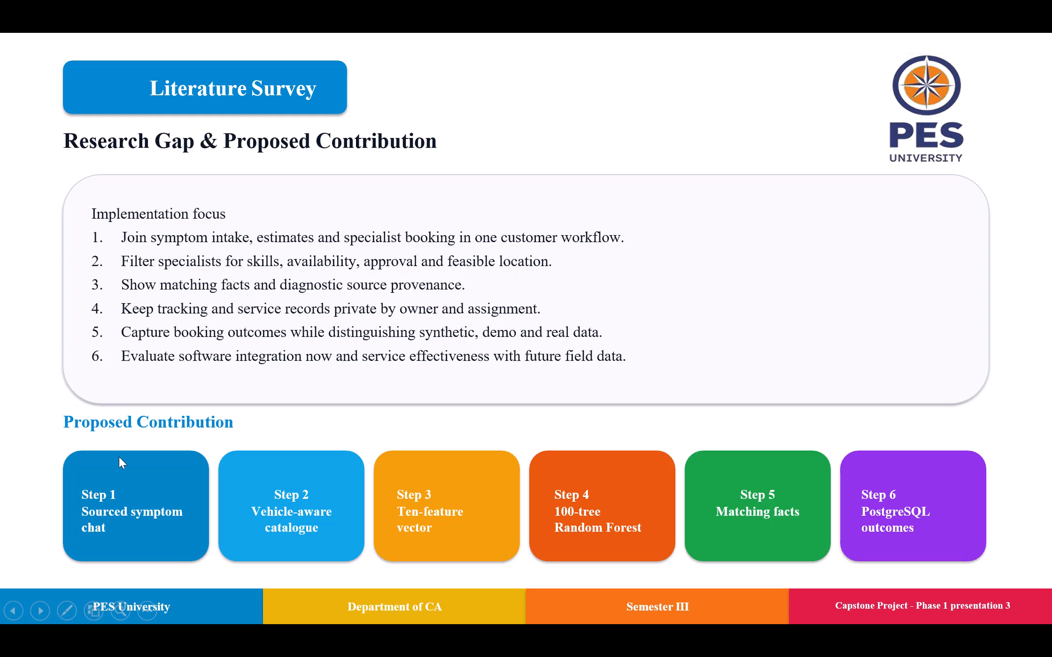
{"action": "left_click", "coordinate": [133, 499]}
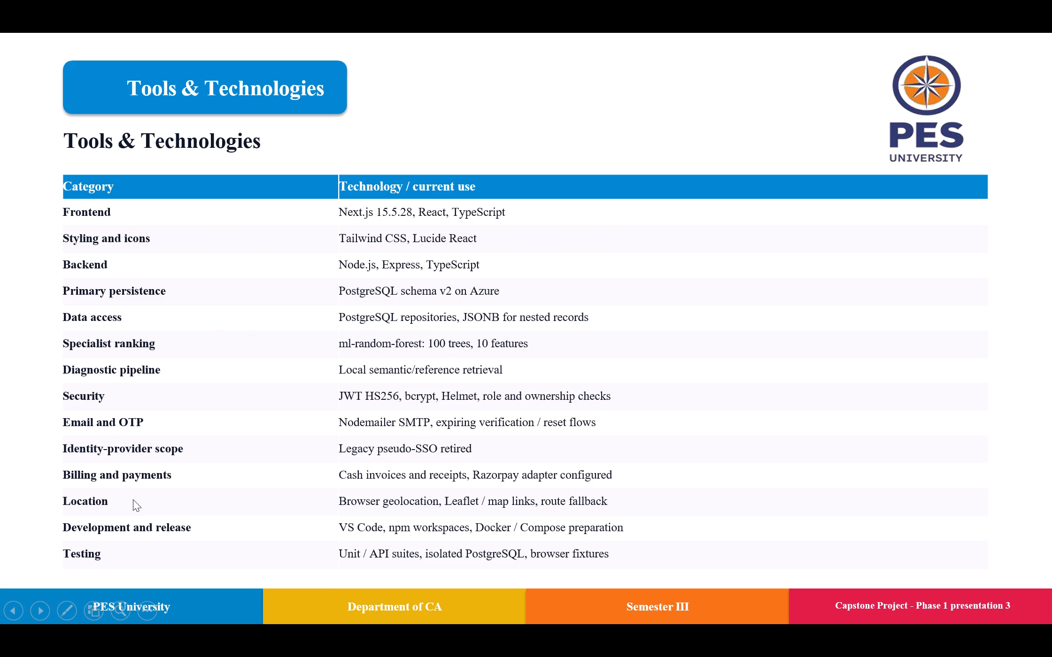
{"action": "left_click", "coordinate": [133, 499]}
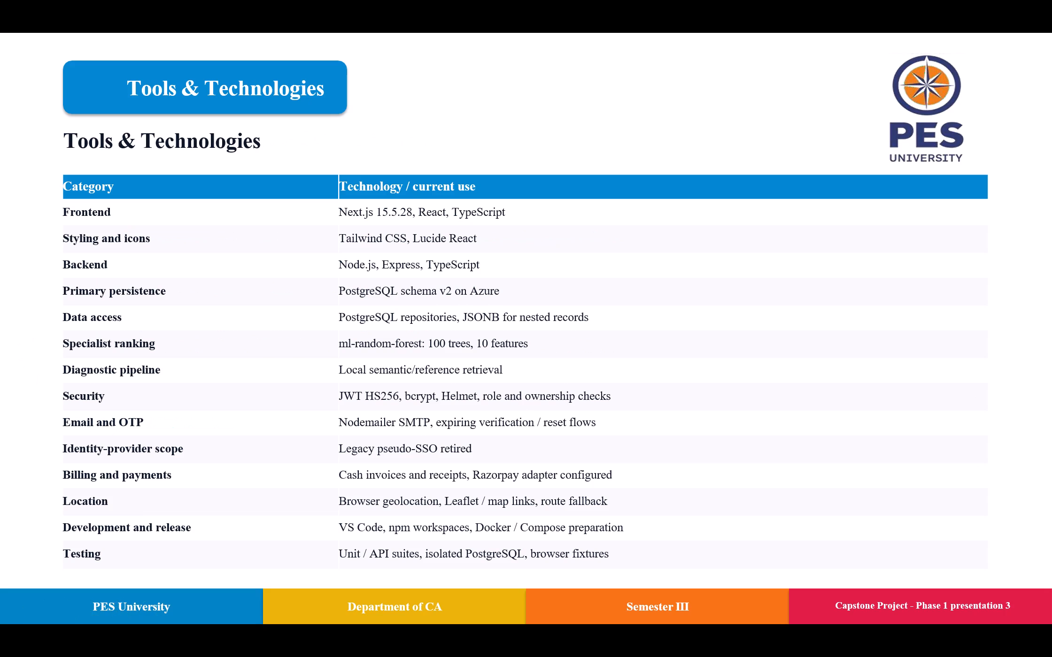
Go back through the Literature Survey and Introduction slides to the opening slides before the Abstract.
{"action": "key", "text": "Left"}
{"action": "key", "text": "Left"}
{"action": "key", "text": "Left"}
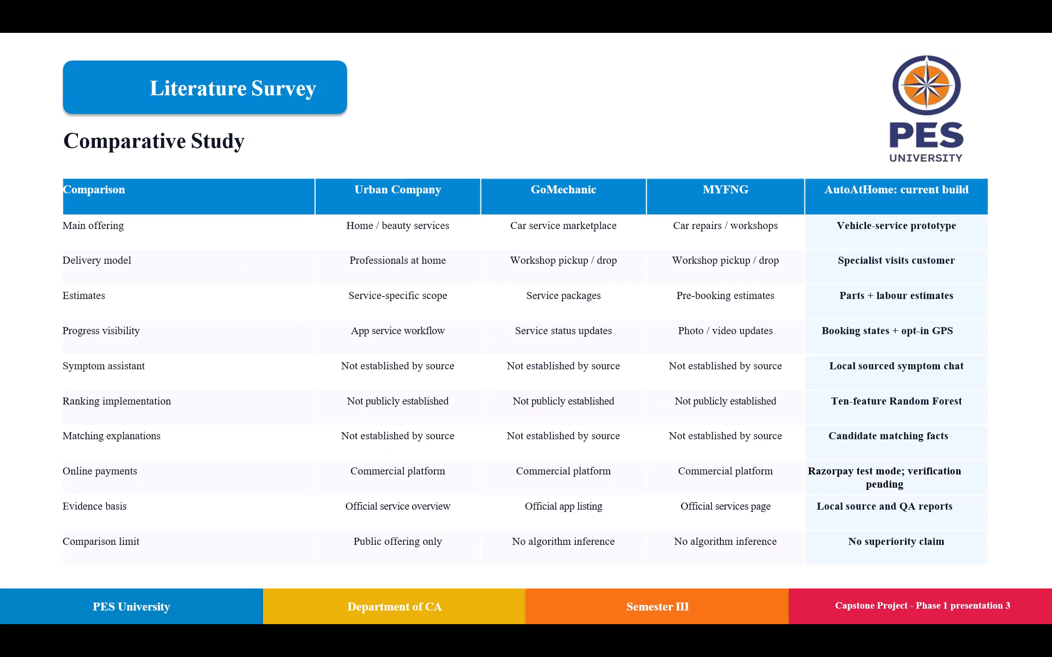
{"action": "key", "text": "Left"}
{"action": "key", "text": "Left"}
{"action": "key", "text": "Left"}
{"action": "key", "text": "Left"}
{"action": "key", "text": "Left"}
{"action": "key", "text": "Left"}
{"action": "key", "text": "Left"}
{"action": "key", "text": "Left"}
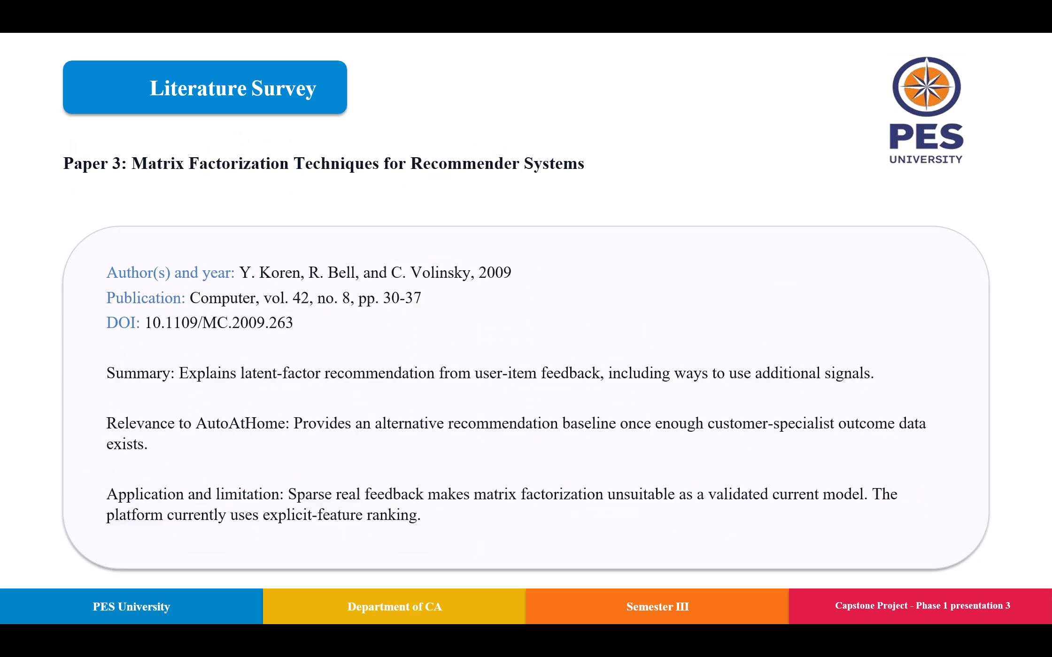
{"action": "key", "text": "Left"}
{"action": "key", "text": "Left"}
{"action": "key", "text": "Left"}
{"action": "key", "text": "Left"}
{"action": "key", "text": "Left"}
{"action": "key", "text": "Left"}
{"action": "key", "text": "Left"}
{"action": "key", "text": "Left"}
{"action": "key", "text": "Left"}
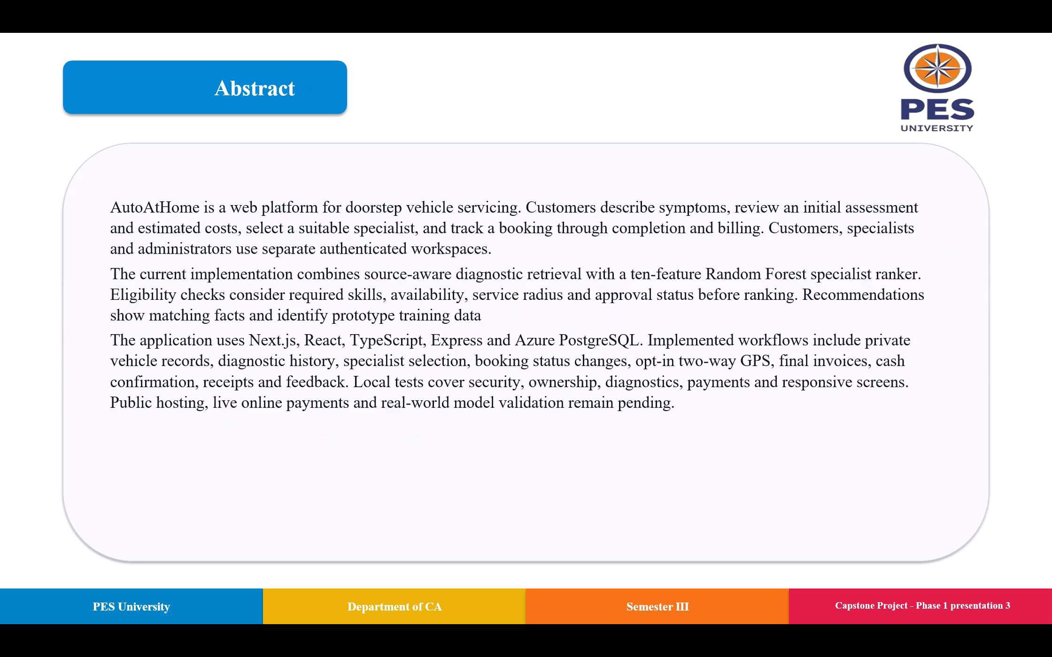
{"action": "key", "text": "Left"}
Advance through the Abstract and the Introduction's Problem Scenario, Proposed Solution and Purpose slides to Scope.
{"action": "key", "text": "Right"}
{"action": "key", "text": "Right"}
{"action": "key", "text": "Right"}
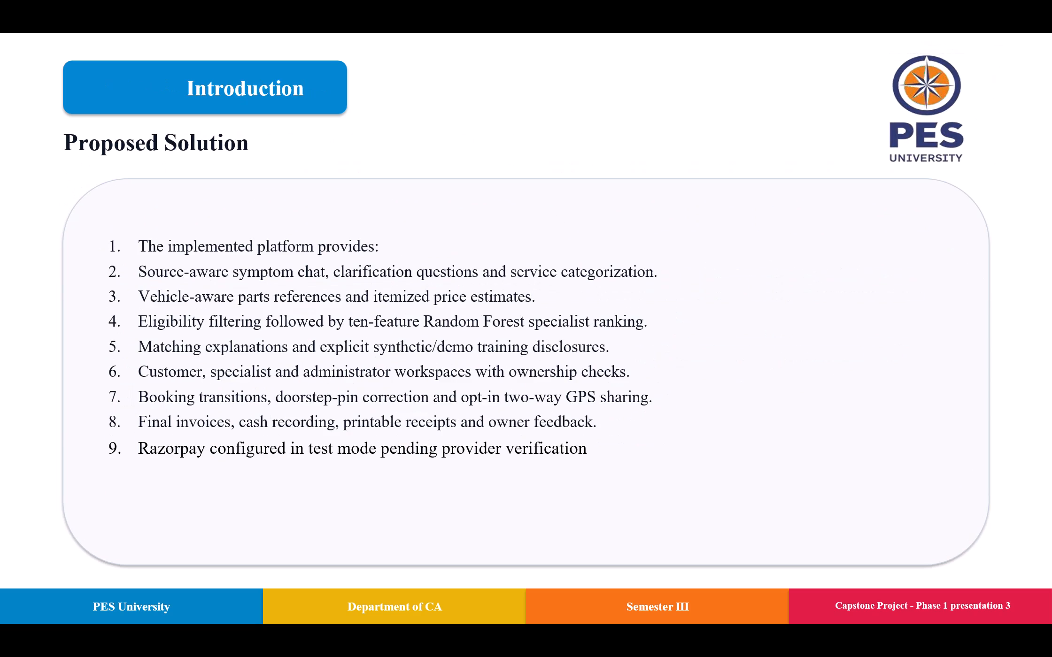
{"action": "key", "text": "Right"}
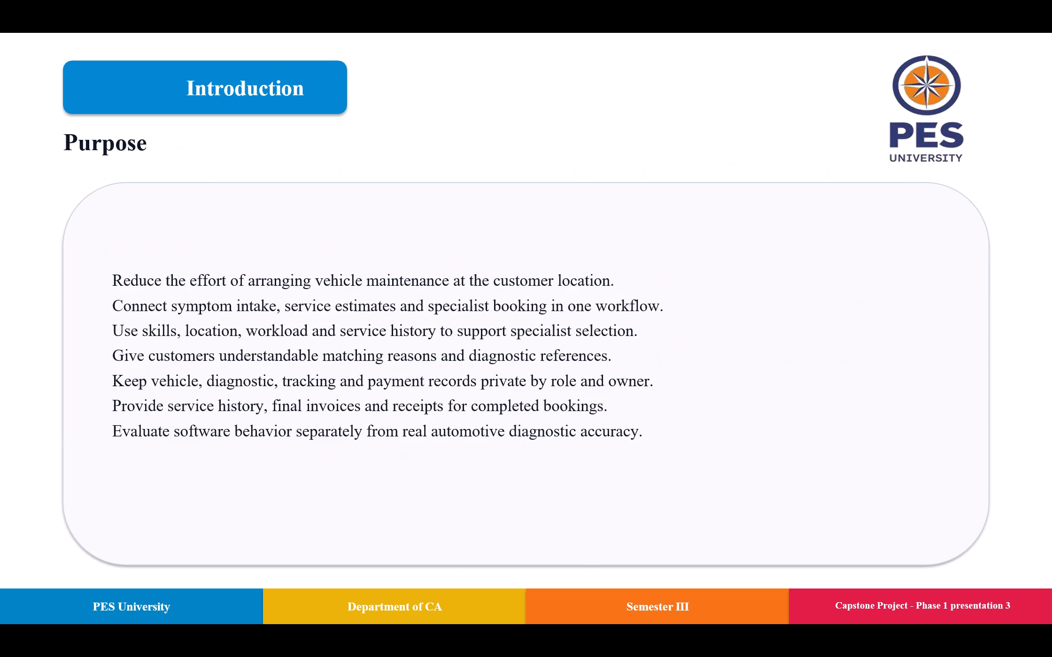
{"action": "key", "text": "Right"}
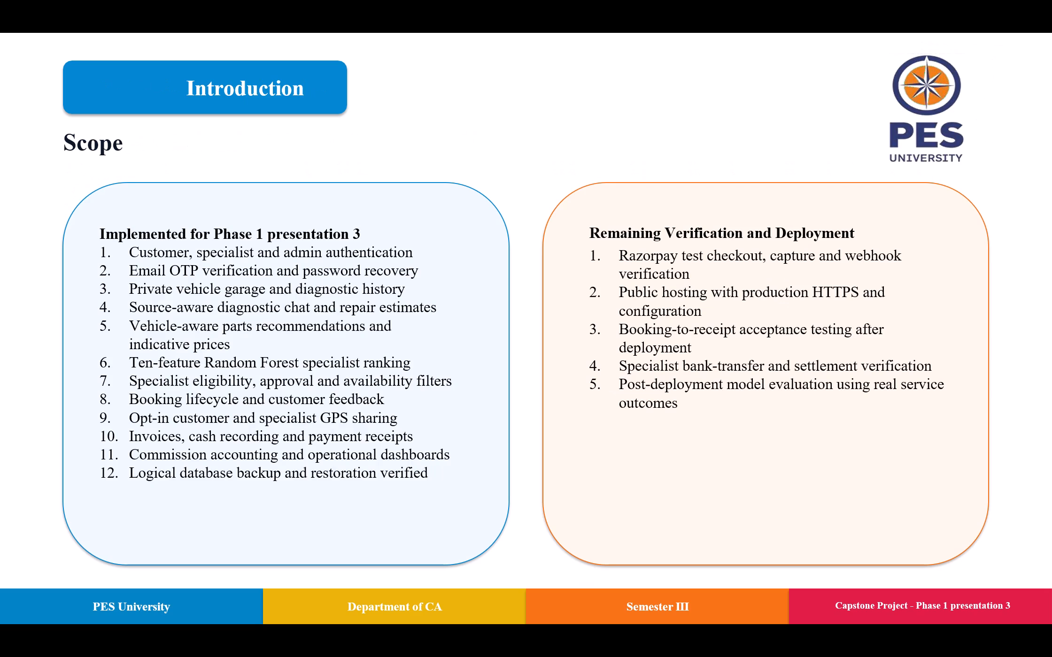
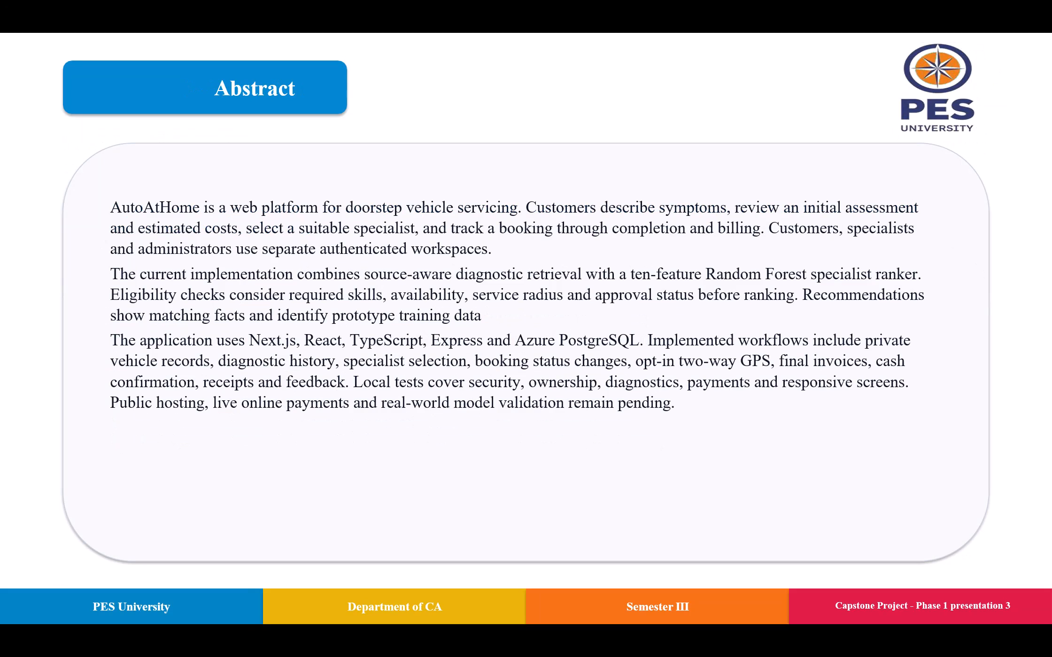
Advance from the Abstract to the Introduction's Problem Scenario slide.
{"action": "key", "text": "Right"}
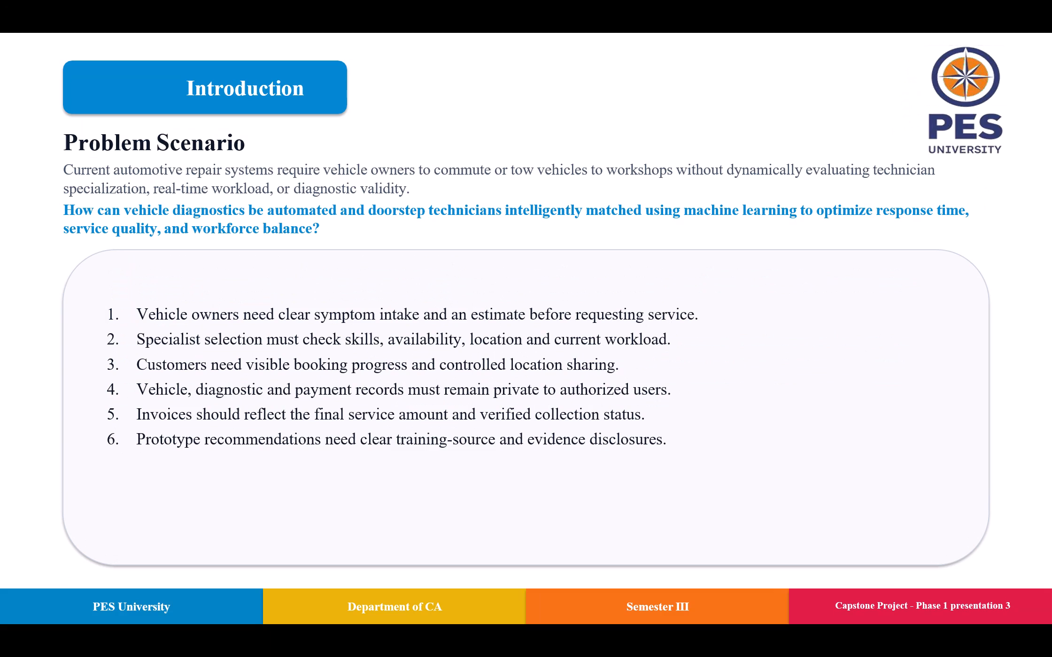
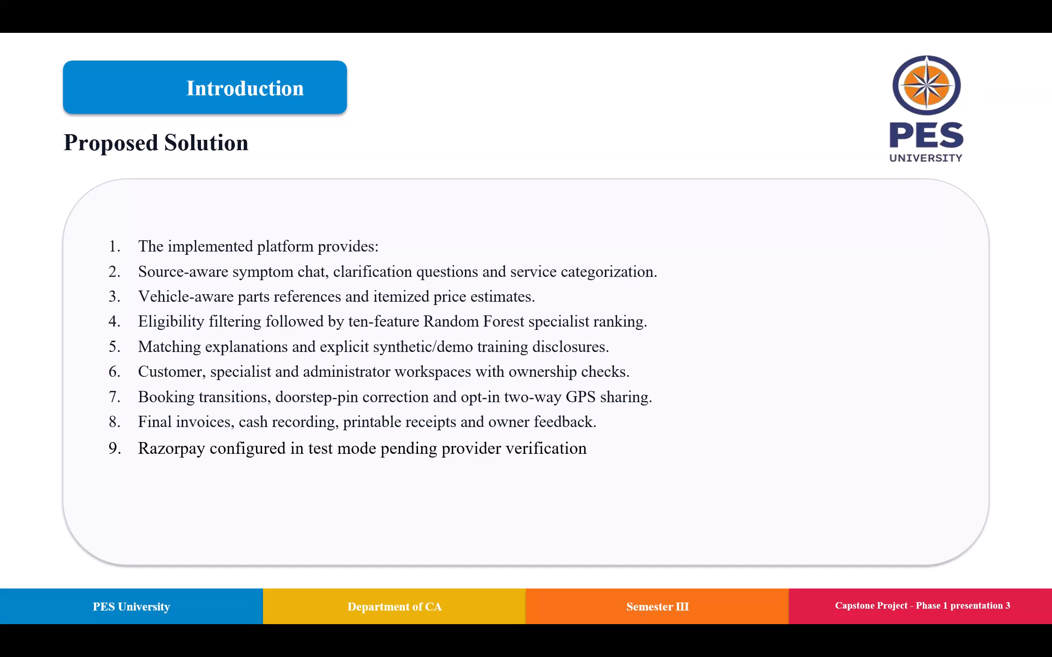
Exit the slide show and remove the list number from the "The implemented platform provides:" line on the Proposed Solution slide.
{"action": "key", "text": "Escape"}
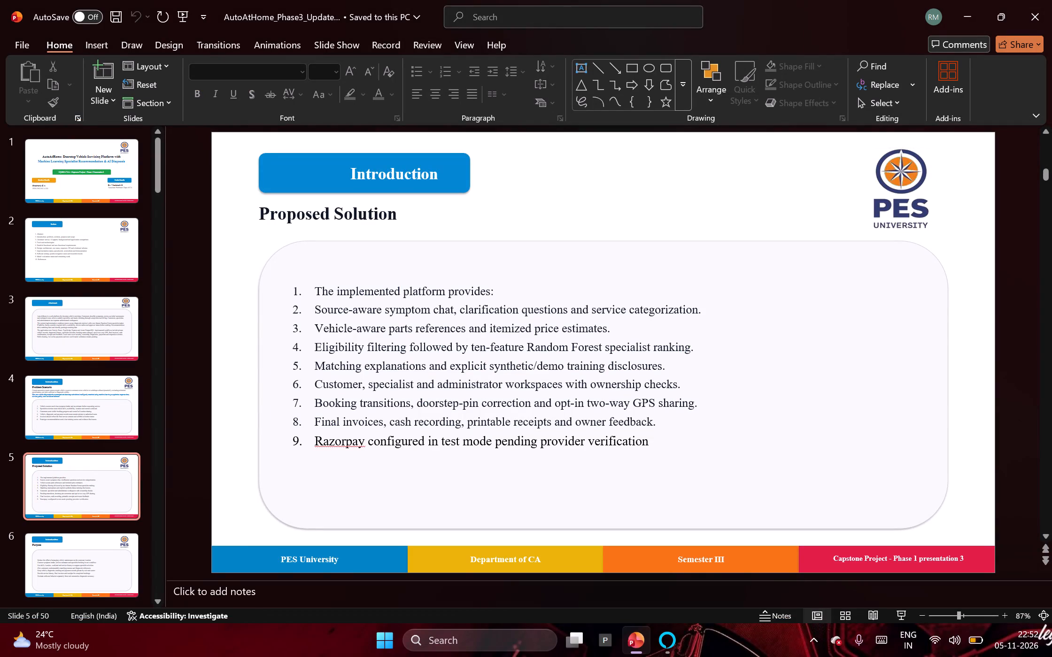
{"action": "left_click", "coordinate": [310, 293]}
{"action": "key", "text": "BackSpace"}
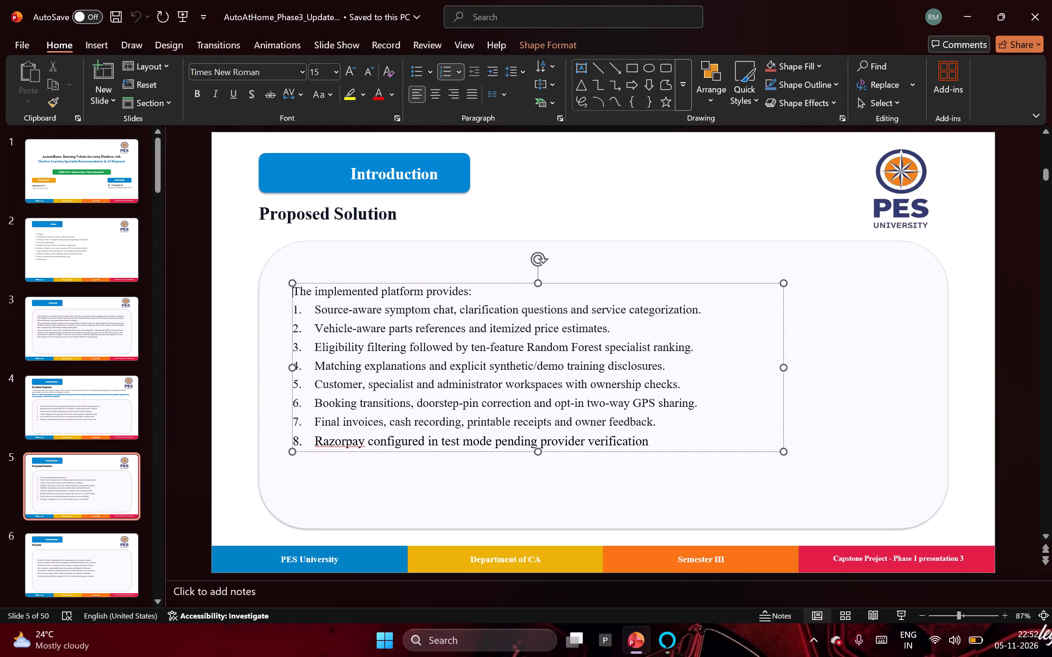
Make the "The implemented platform provides:" line bold on the Proposed Solution slide.
{"action": "triple_click", "coordinate": [310, 293]}
{"action": "left_click", "coordinate": [310, 293]}
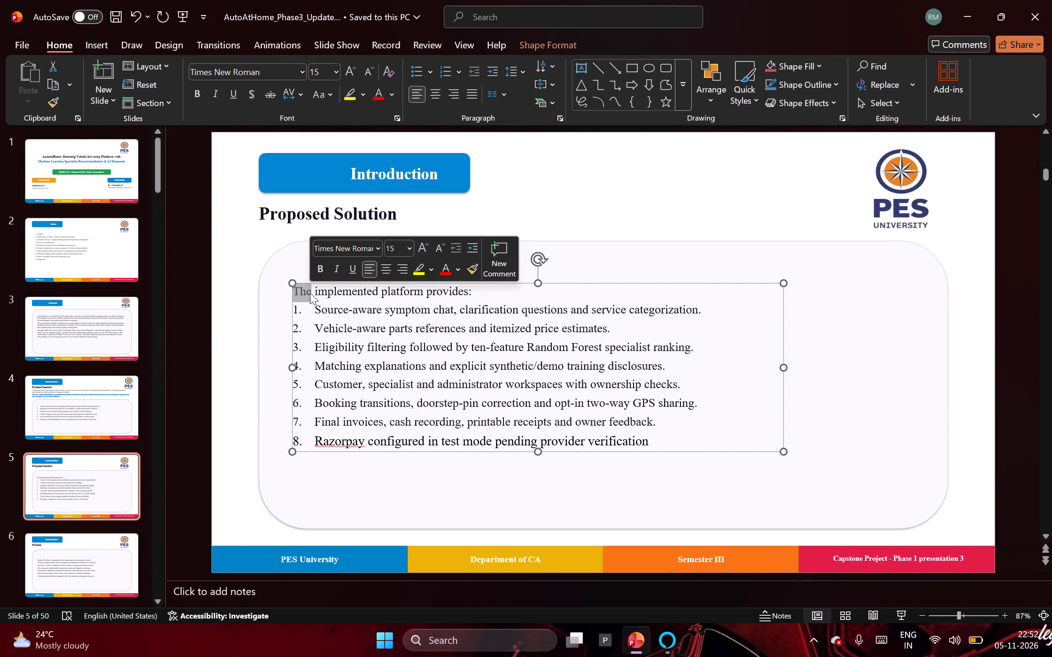
{"action": "triple_click", "coordinate": [310, 293]}
{"action": "left_click", "coordinate": [319, 264]}
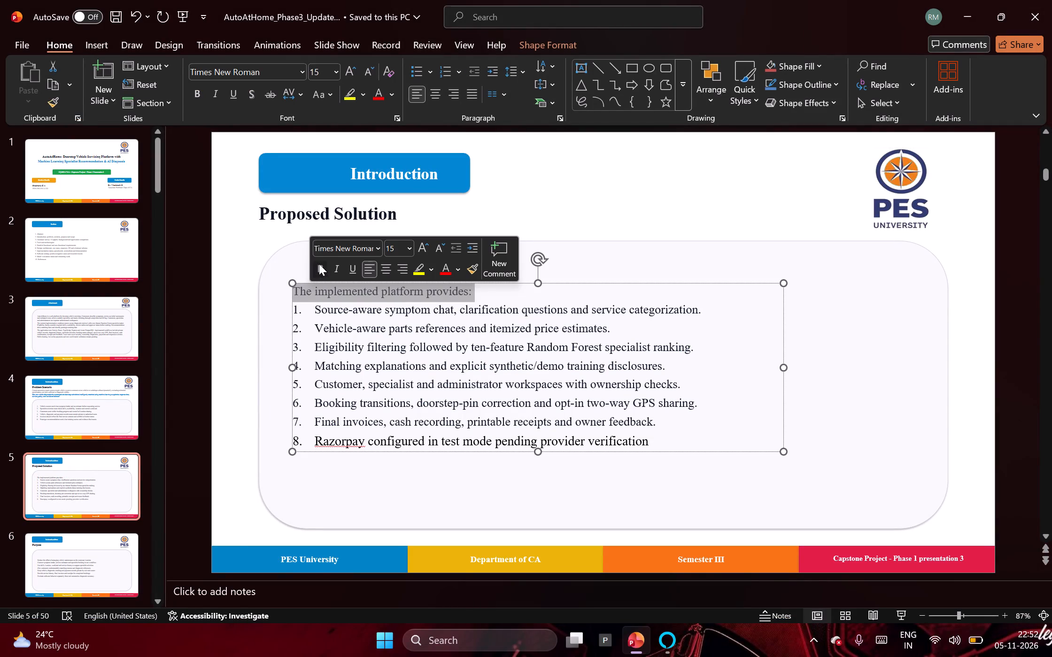
{"action": "left_click", "coordinate": [557, 209]}
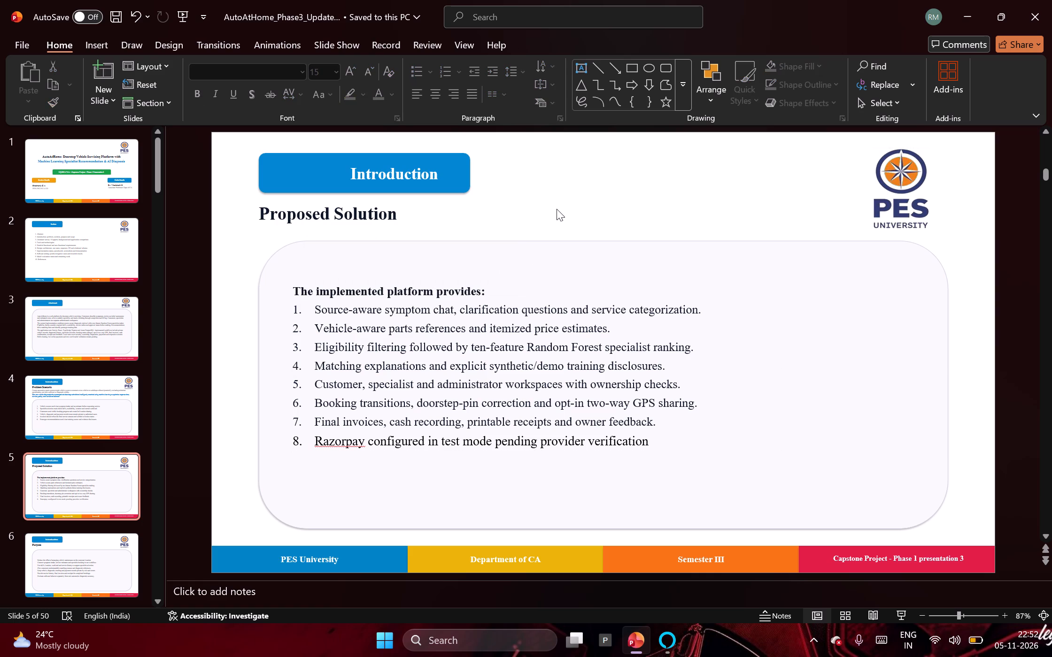
Save the presentation.
{"action": "key", "text": "ctrl+s"}
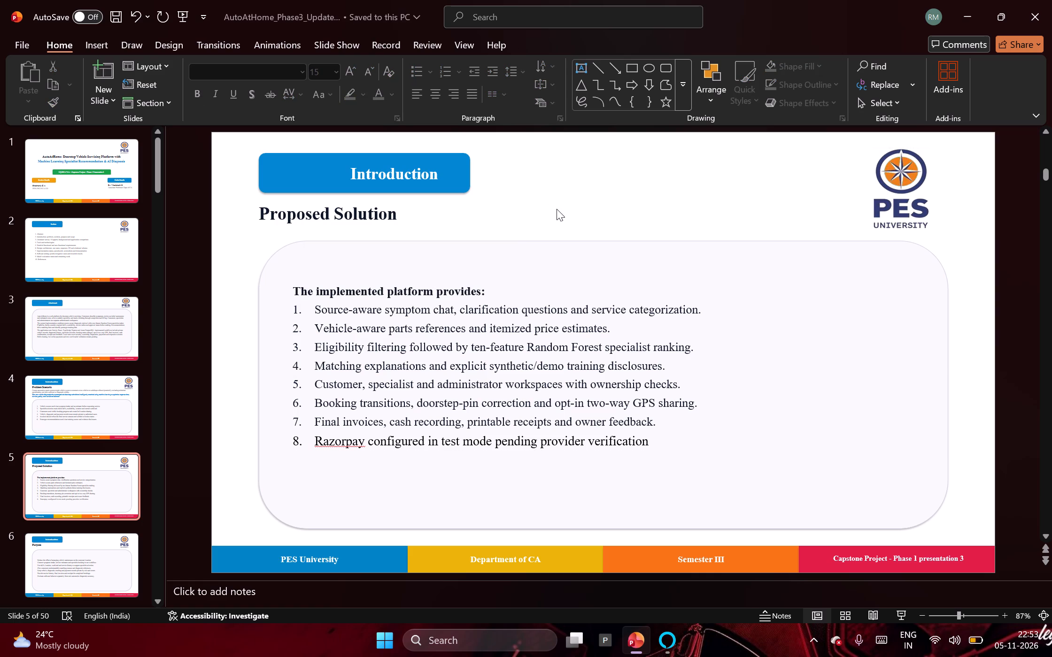
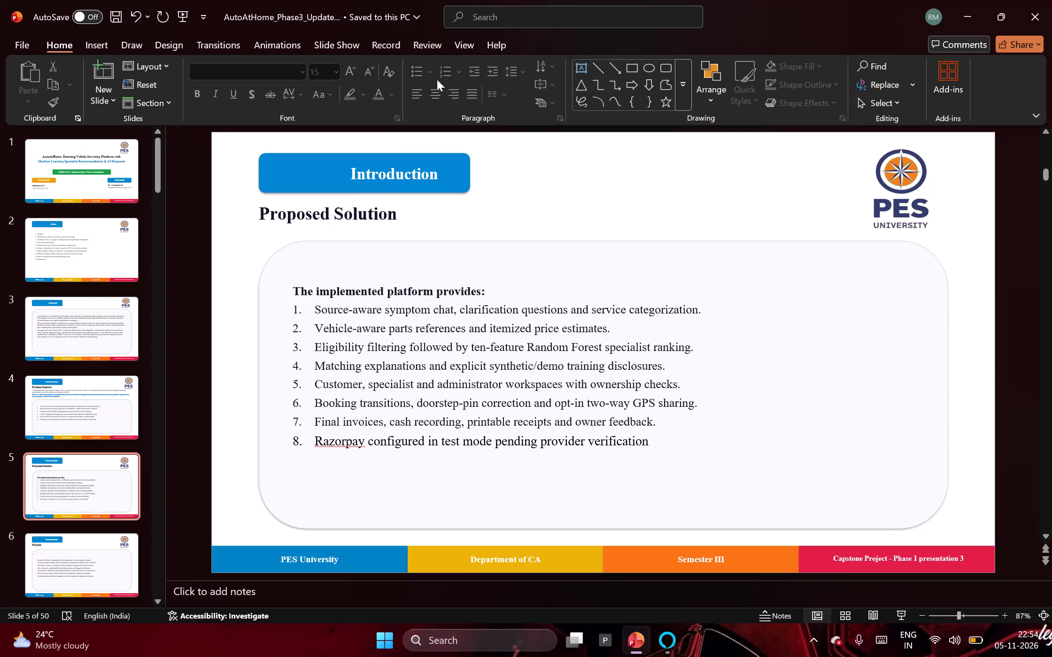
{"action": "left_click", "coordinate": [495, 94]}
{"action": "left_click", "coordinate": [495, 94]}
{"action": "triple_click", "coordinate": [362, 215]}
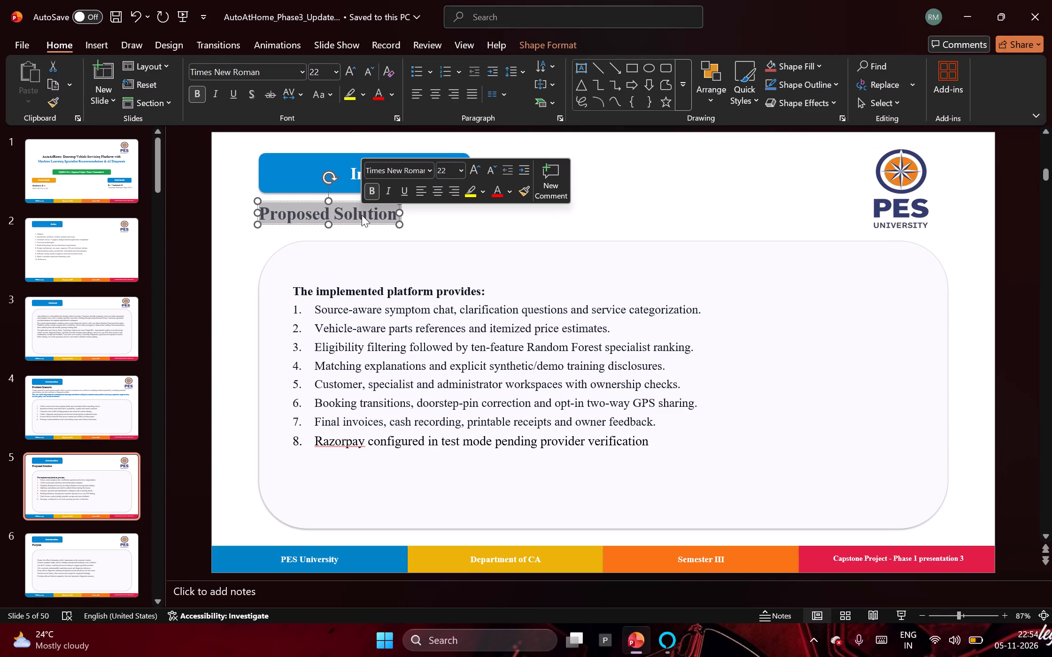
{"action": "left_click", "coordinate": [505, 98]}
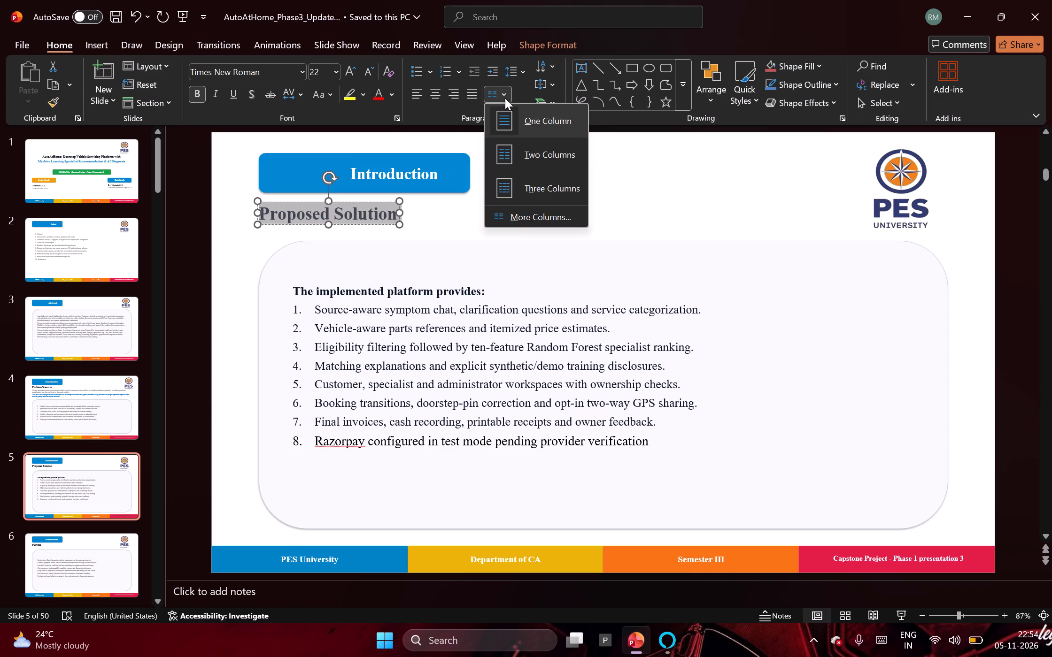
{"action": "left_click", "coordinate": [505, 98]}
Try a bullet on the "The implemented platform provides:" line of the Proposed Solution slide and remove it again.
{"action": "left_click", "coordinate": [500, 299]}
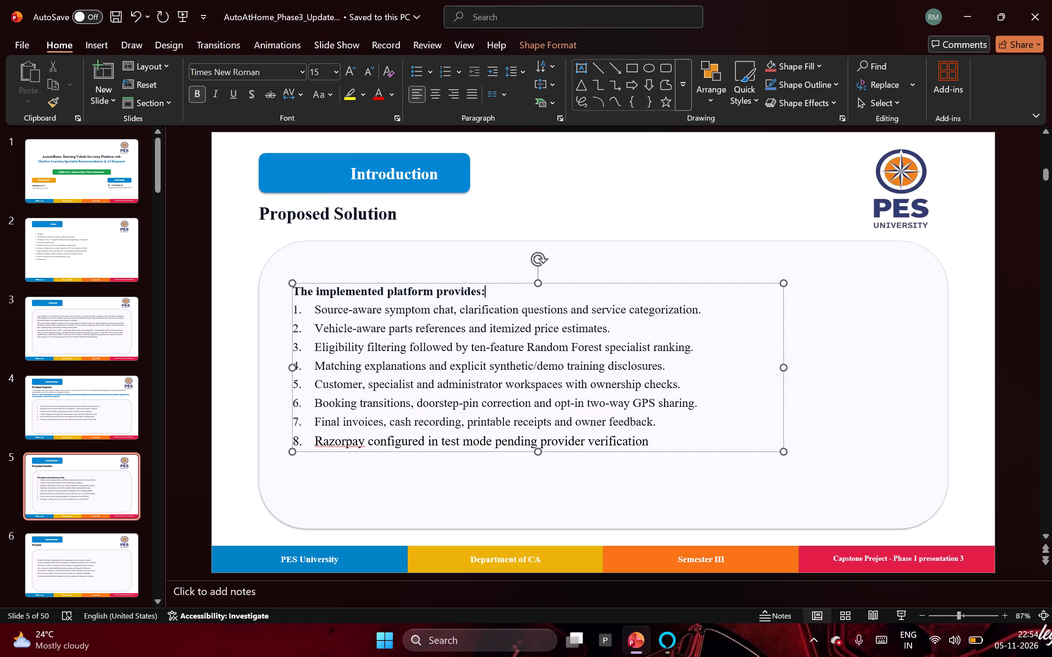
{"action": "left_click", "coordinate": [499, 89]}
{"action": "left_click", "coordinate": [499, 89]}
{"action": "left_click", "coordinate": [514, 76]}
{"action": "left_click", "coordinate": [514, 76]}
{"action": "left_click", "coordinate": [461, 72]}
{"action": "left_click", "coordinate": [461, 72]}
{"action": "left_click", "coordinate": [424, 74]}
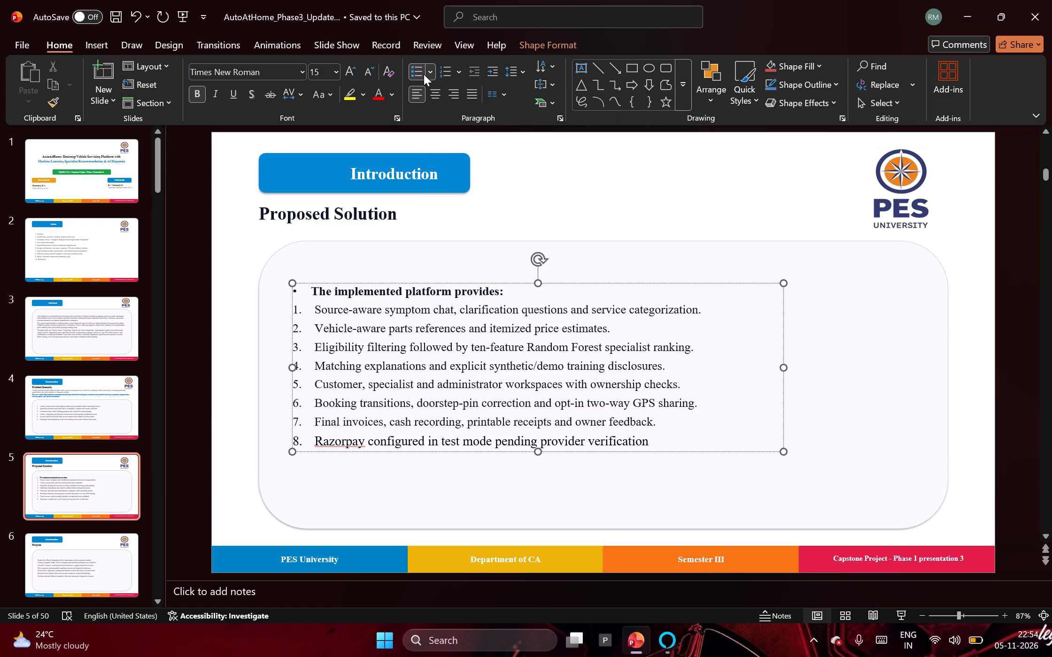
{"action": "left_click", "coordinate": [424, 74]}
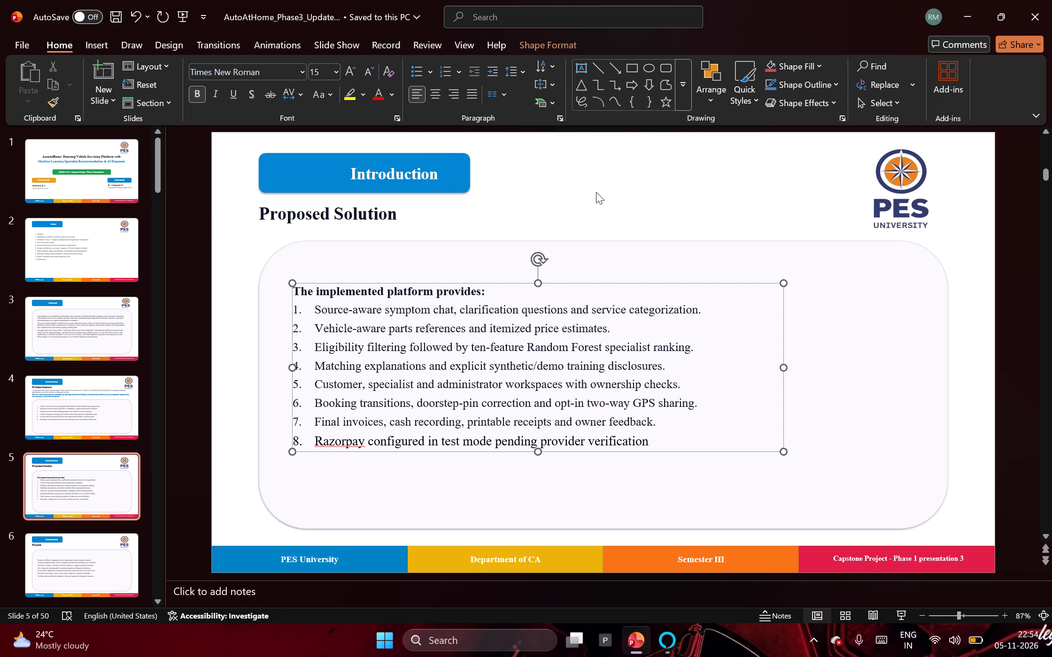
Deselect the list text box and save the presentation.
{"action": "left_click", "coordinate": [603, 191]}
{"action": "key", "text": "ctrl+s"}
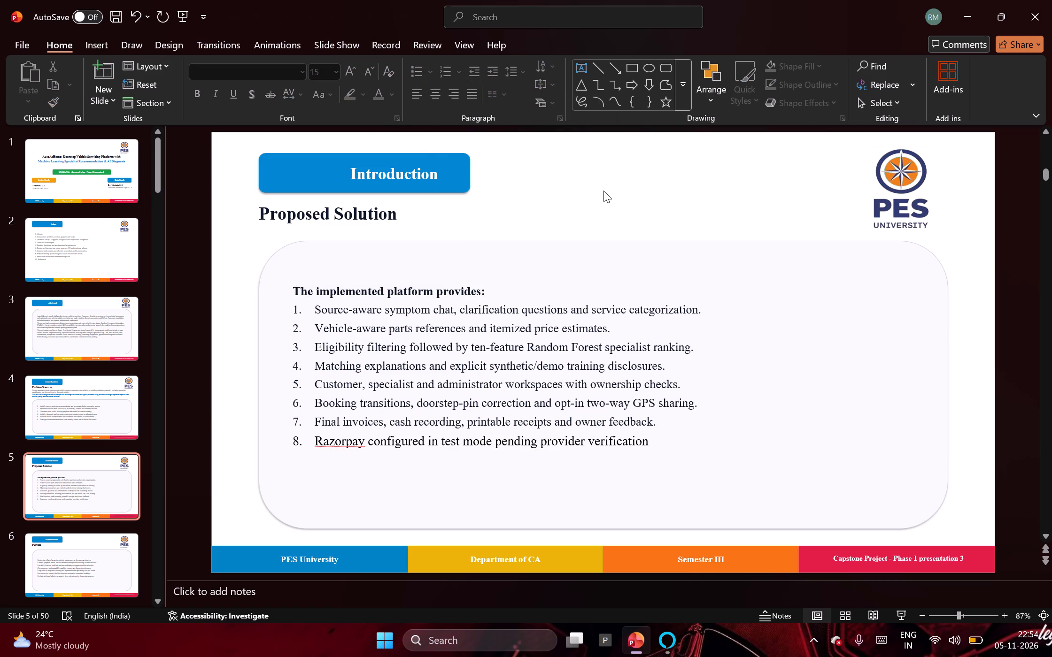
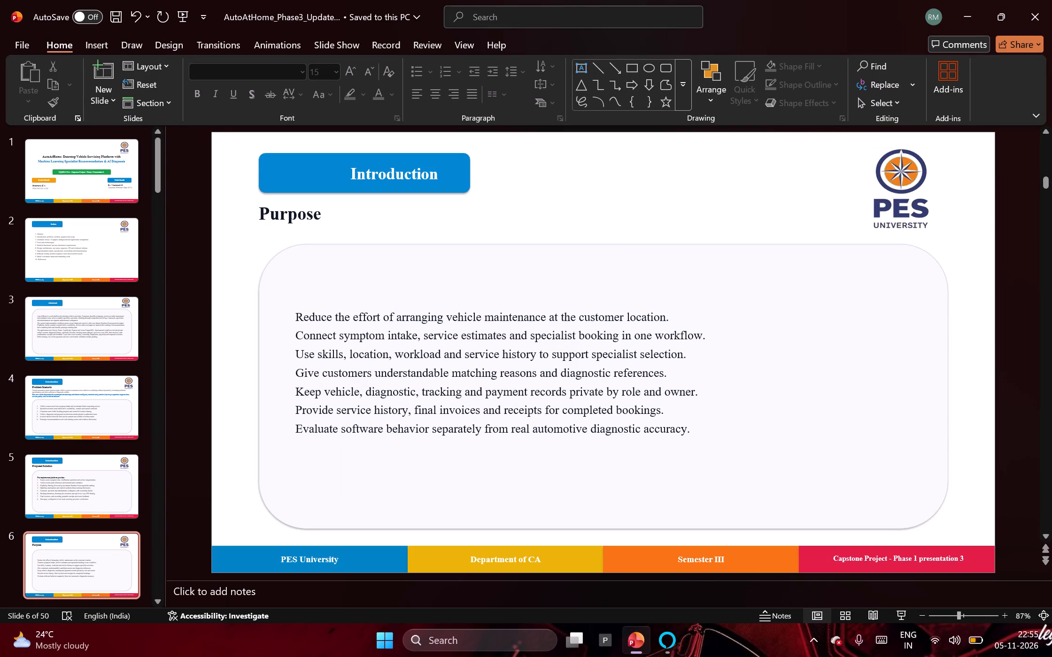
Format all the text lines on the Purpose slide as a 1. 2. 3. numbered list and save the presentation.
{"action": "left_click_drag", "start_coordinate": [299, 312], "coordinate": [735, 428]}
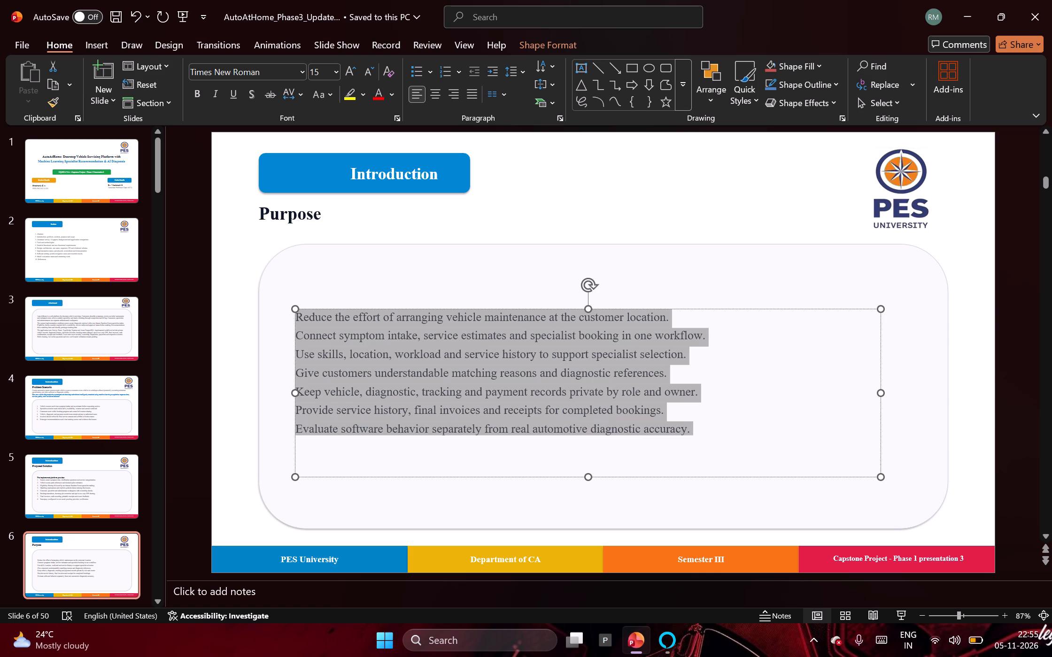
{"action": "left_click_drag", "start_coordinate": [735, 428], "coordinate": [712, 431]}
{"action": "left_click", "coordinate": [422, 71]}
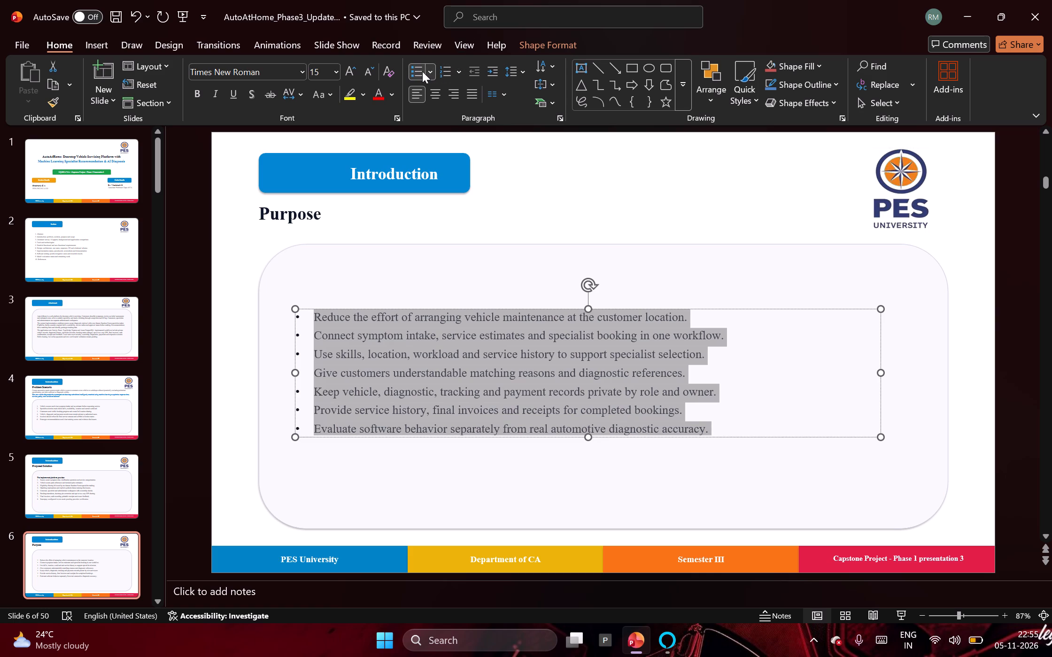
{"action": "left_click", "coordinate": [437, 73]}
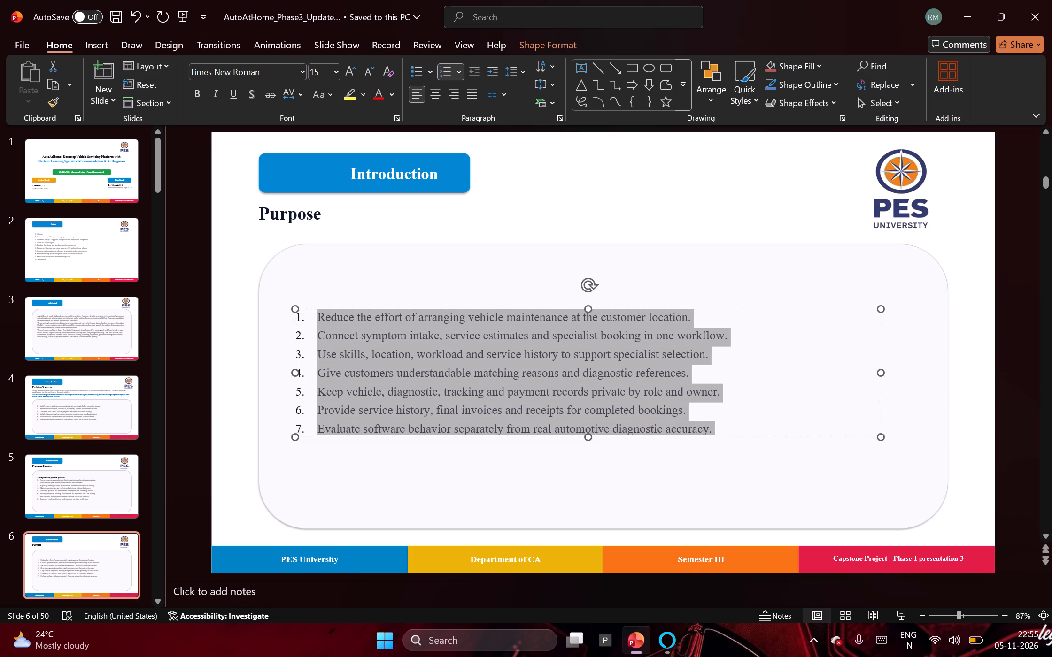
{"action": "left_click", "coordinate": [543, 216]}
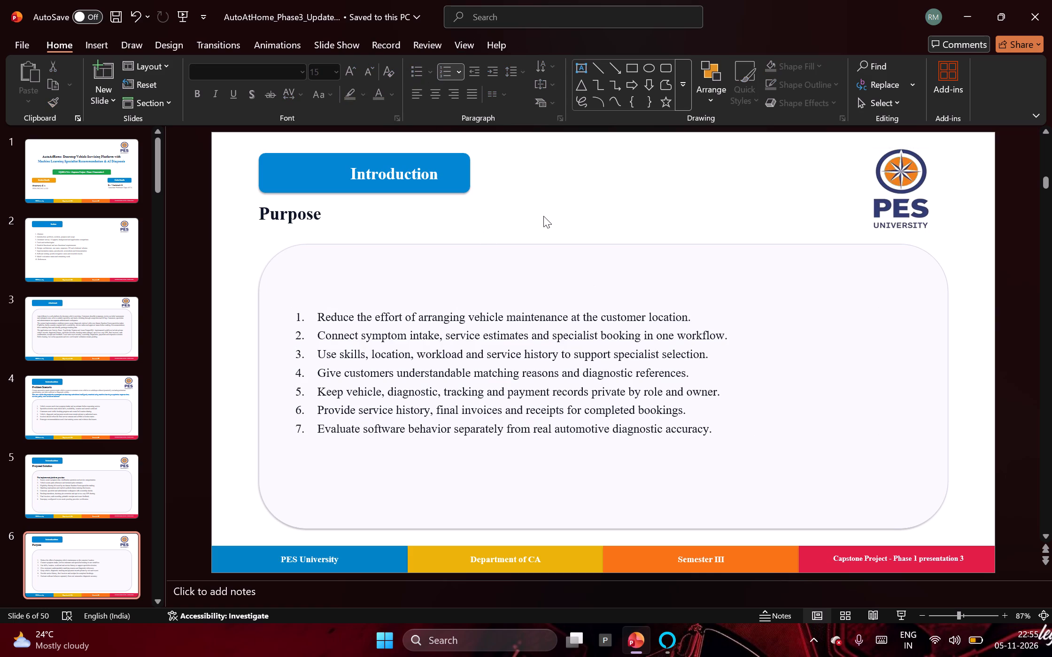
{"action": "key", "text": "ctrl+s"}
Review the Proposed Solution slide against the Purpose slide, and move on to the Scope slide.
{"action": "key", "text": "Up"}
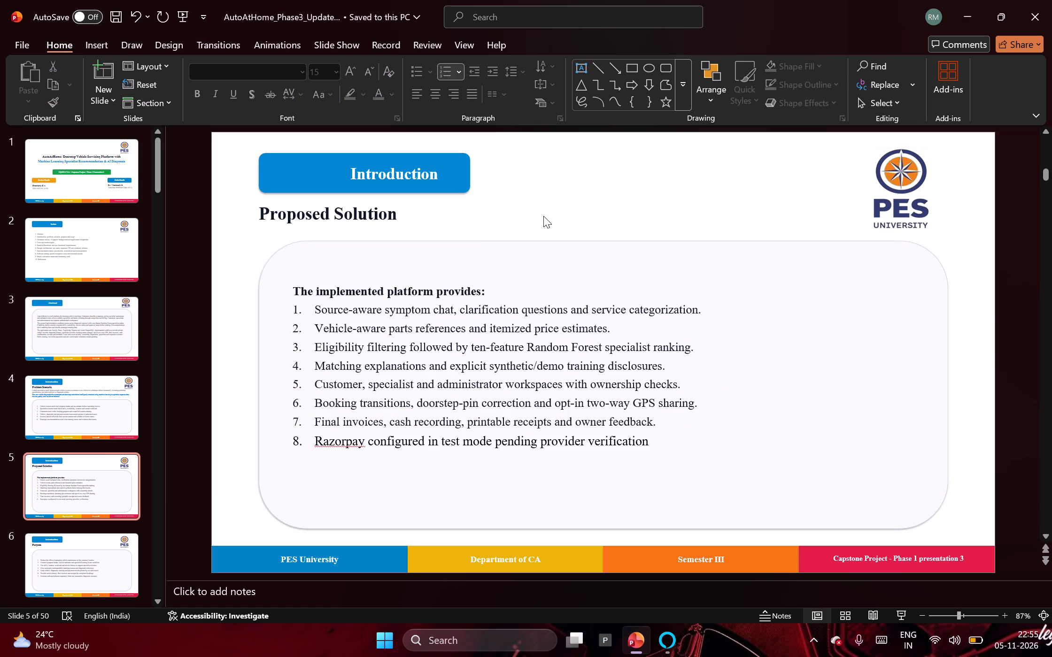
{"action": "key", "text": "Down"}
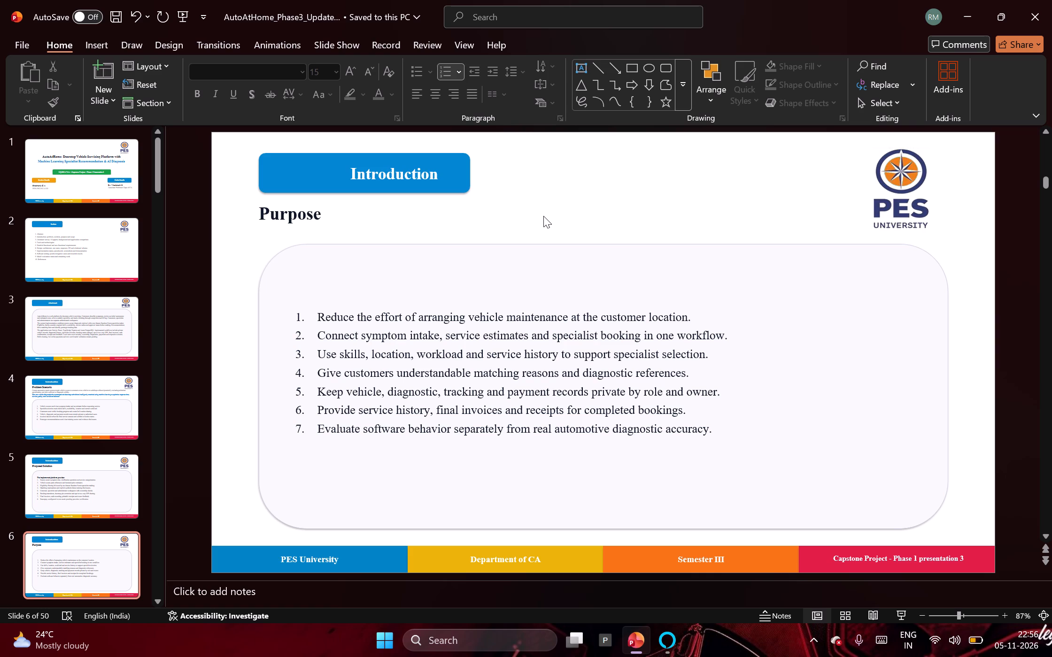
{"action": "key", "text": "Right"}
{"action": "key", "text": "Left"}
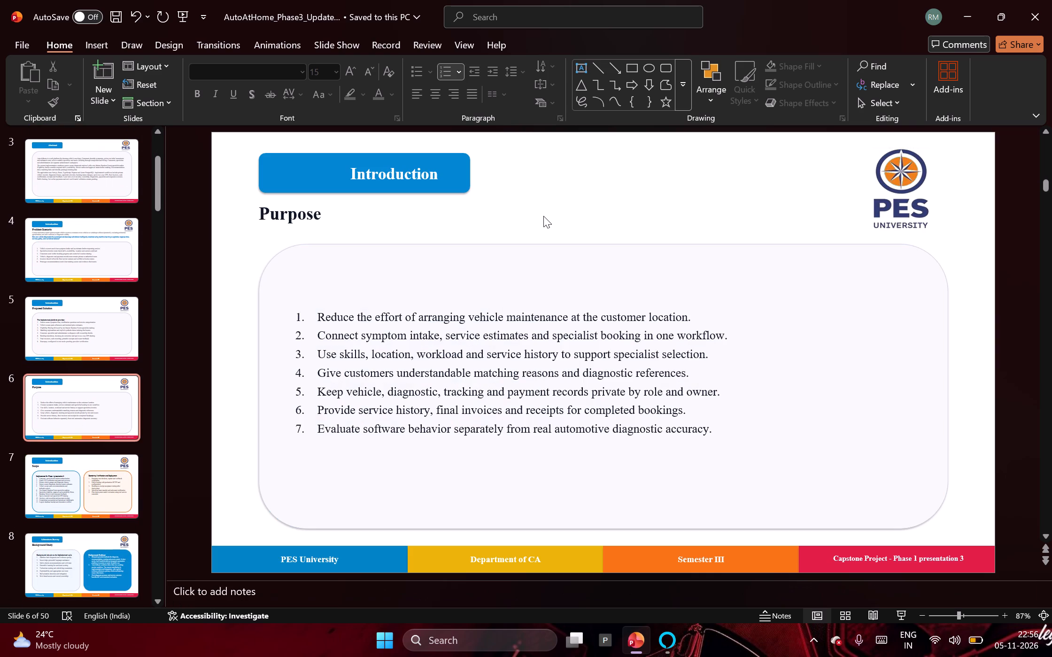
{"action": "key", "text": "Right"}
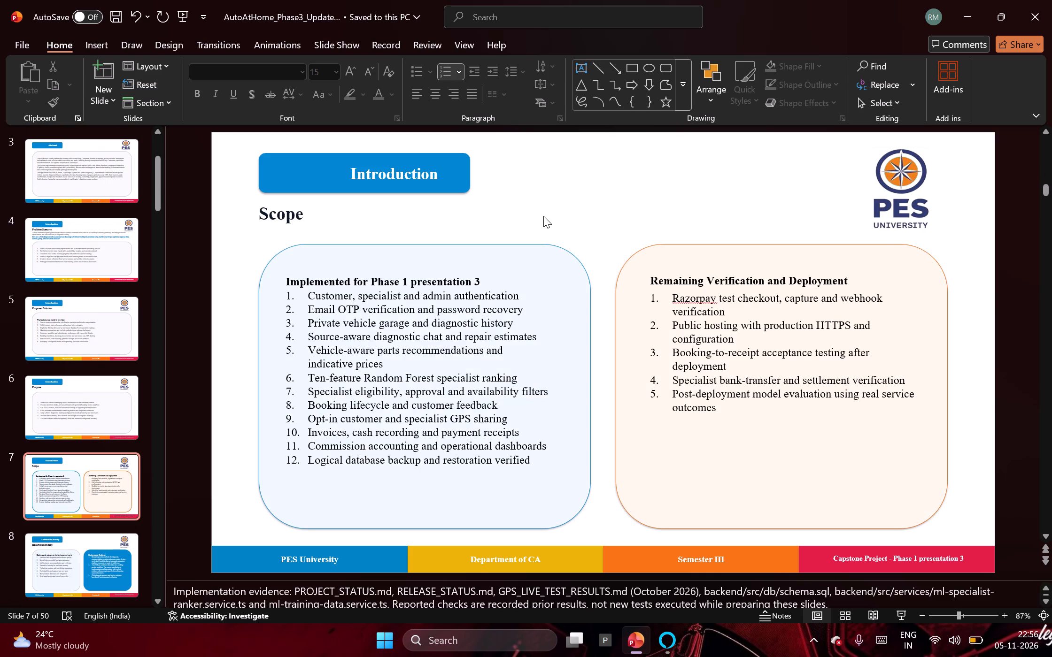
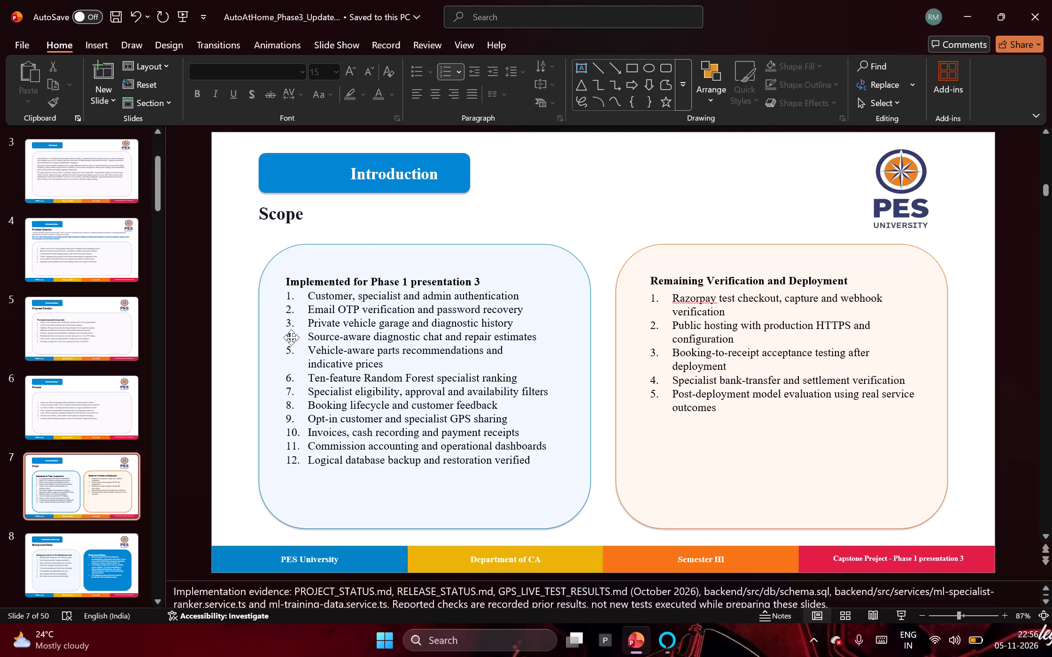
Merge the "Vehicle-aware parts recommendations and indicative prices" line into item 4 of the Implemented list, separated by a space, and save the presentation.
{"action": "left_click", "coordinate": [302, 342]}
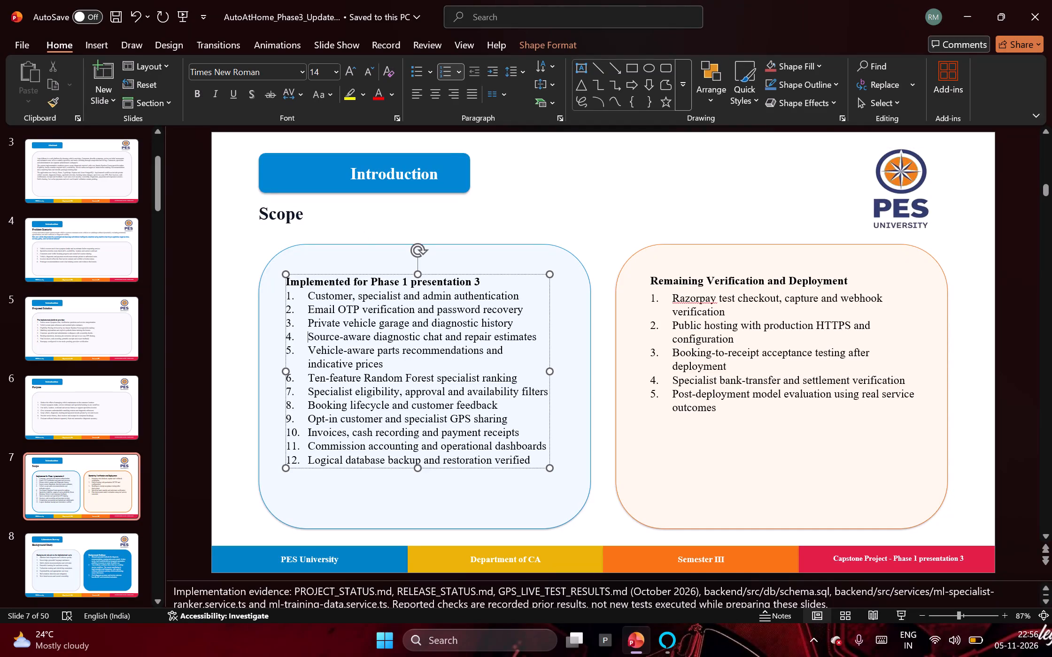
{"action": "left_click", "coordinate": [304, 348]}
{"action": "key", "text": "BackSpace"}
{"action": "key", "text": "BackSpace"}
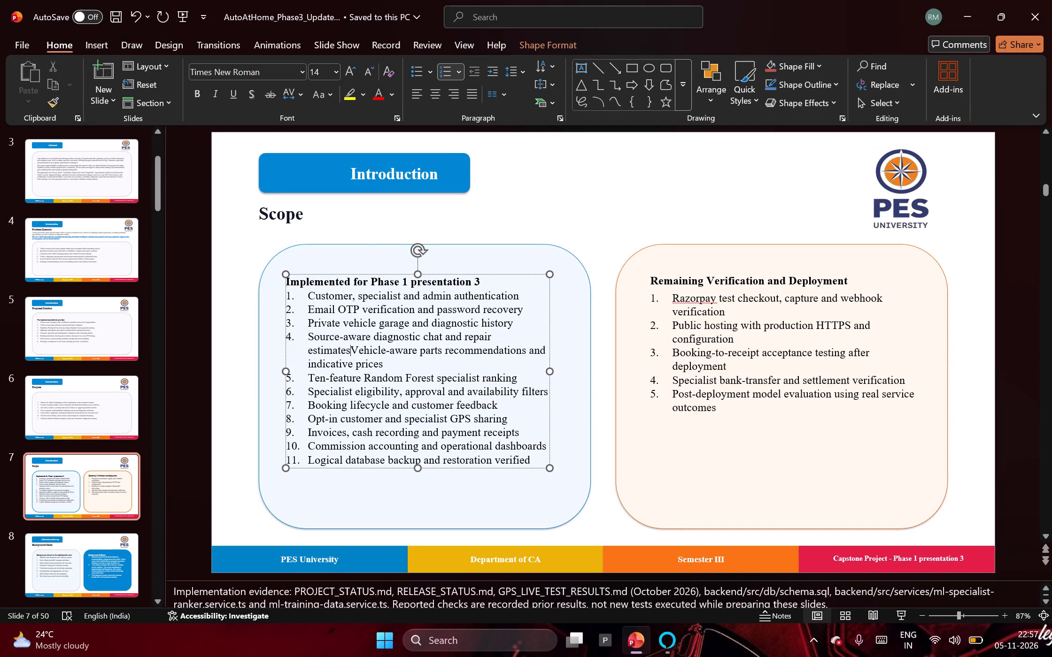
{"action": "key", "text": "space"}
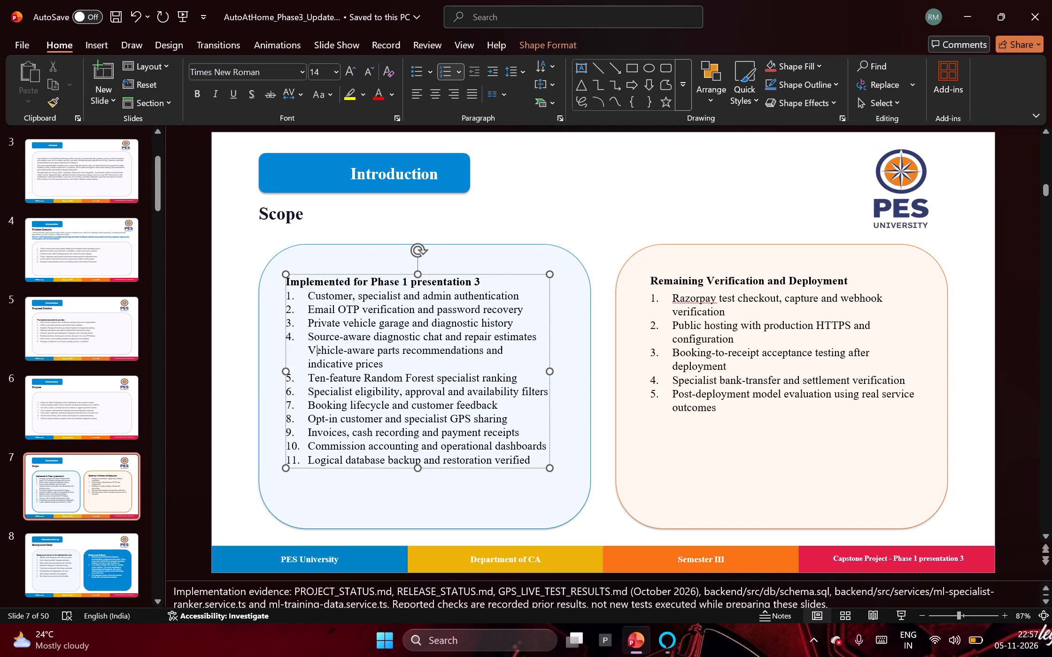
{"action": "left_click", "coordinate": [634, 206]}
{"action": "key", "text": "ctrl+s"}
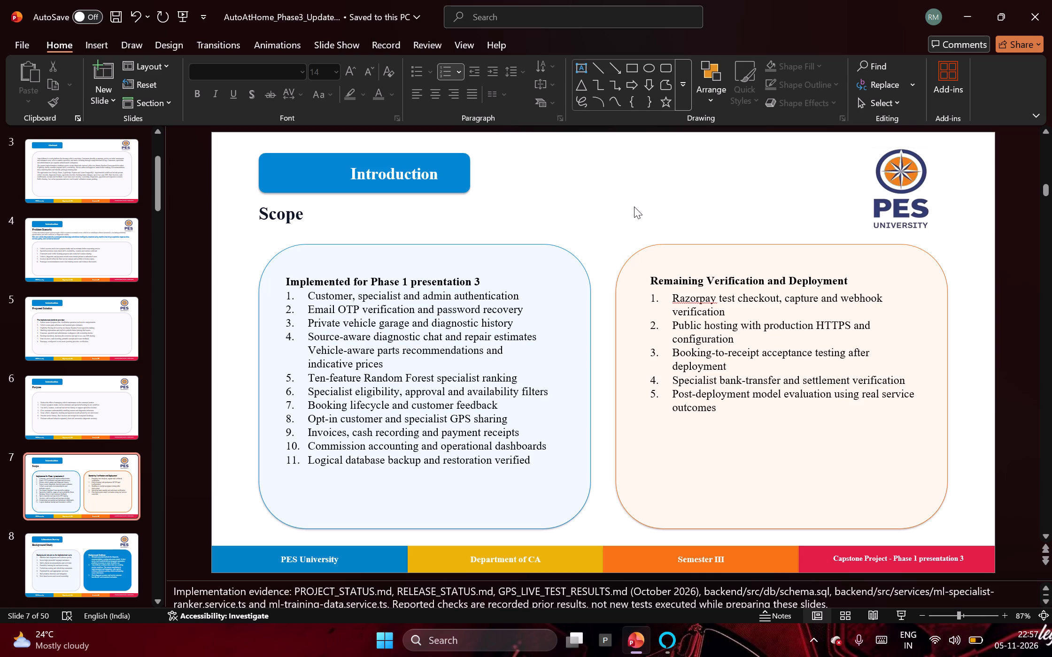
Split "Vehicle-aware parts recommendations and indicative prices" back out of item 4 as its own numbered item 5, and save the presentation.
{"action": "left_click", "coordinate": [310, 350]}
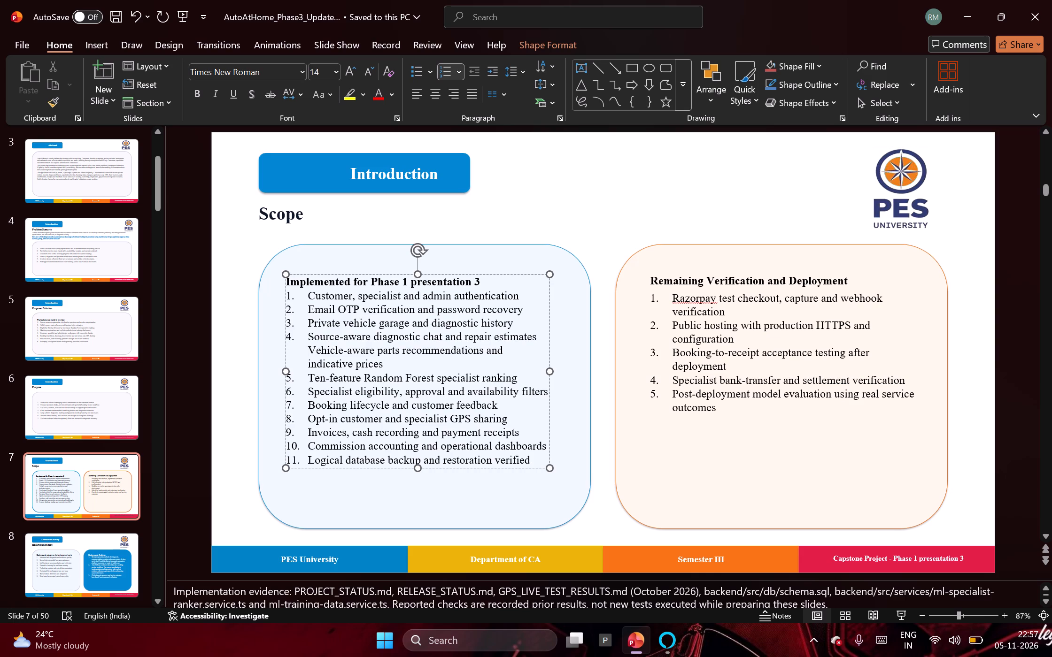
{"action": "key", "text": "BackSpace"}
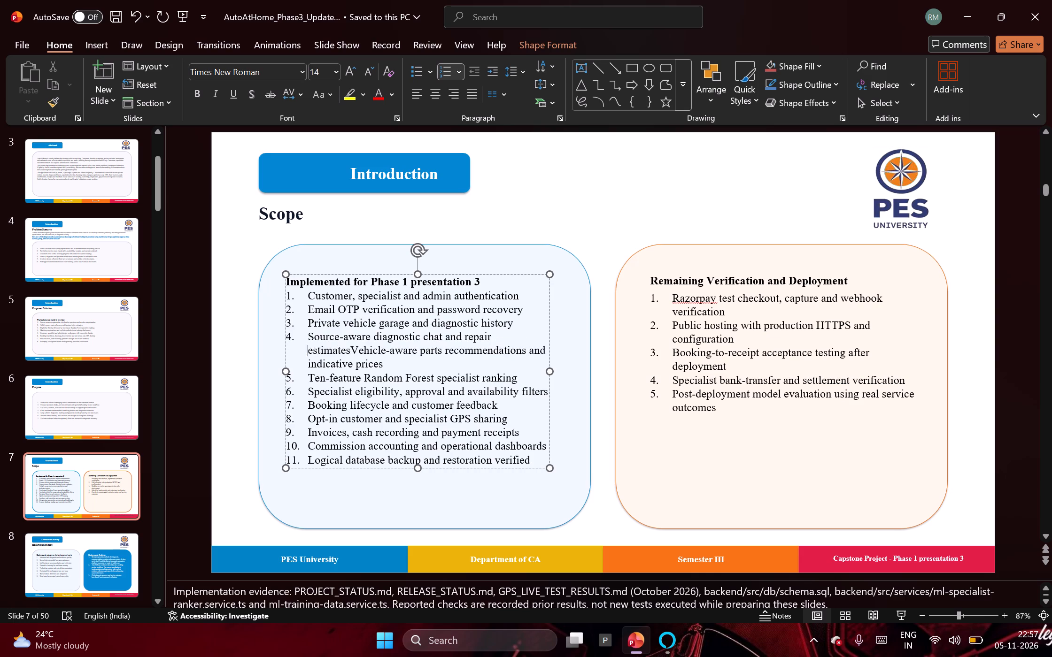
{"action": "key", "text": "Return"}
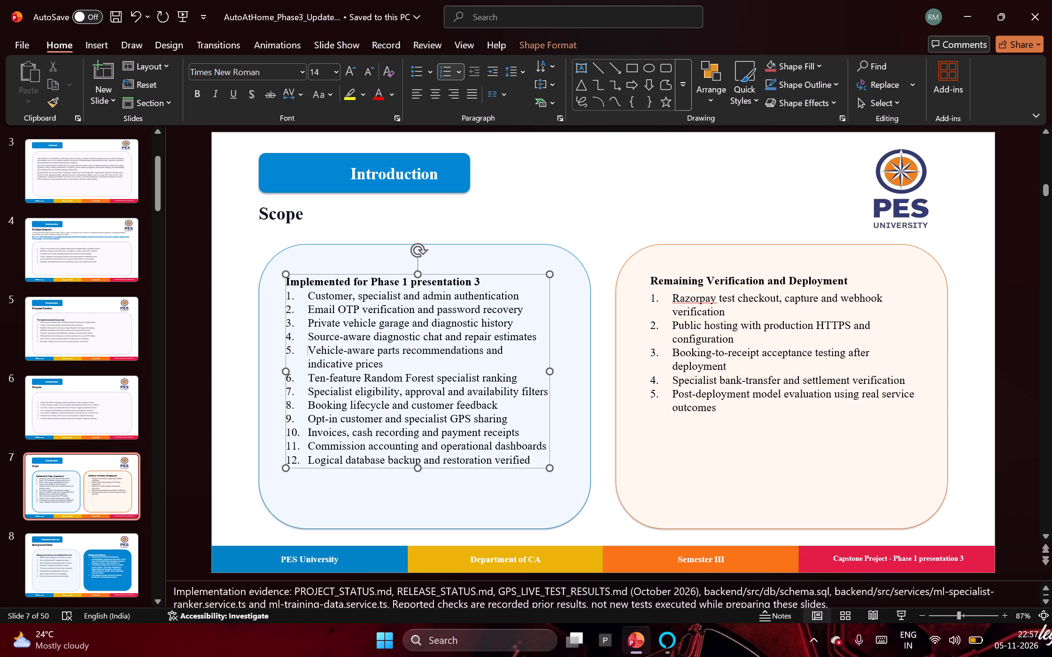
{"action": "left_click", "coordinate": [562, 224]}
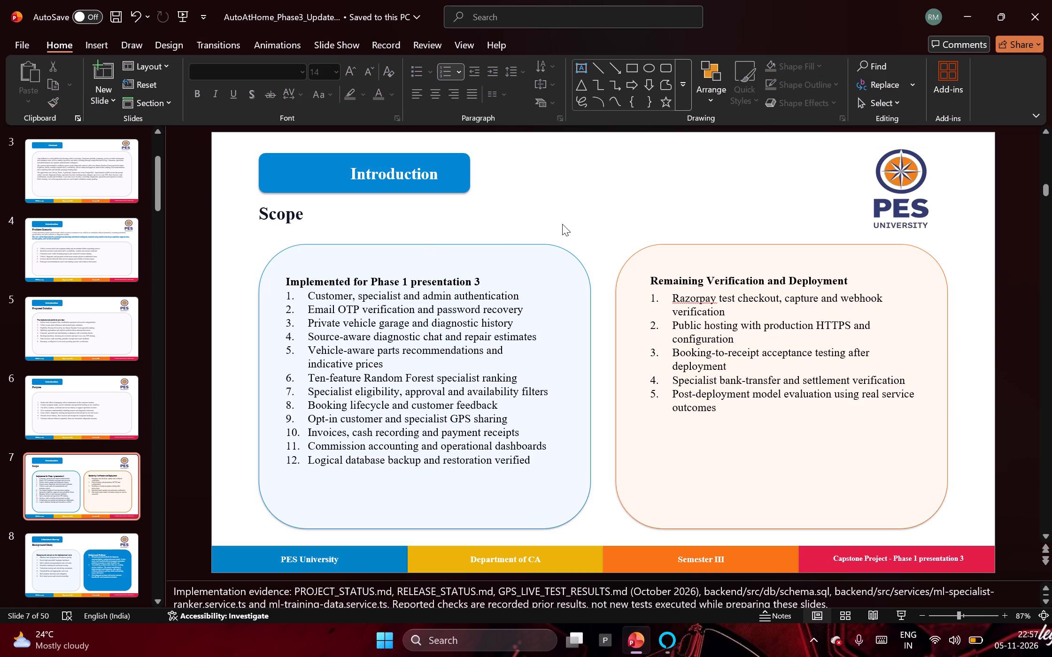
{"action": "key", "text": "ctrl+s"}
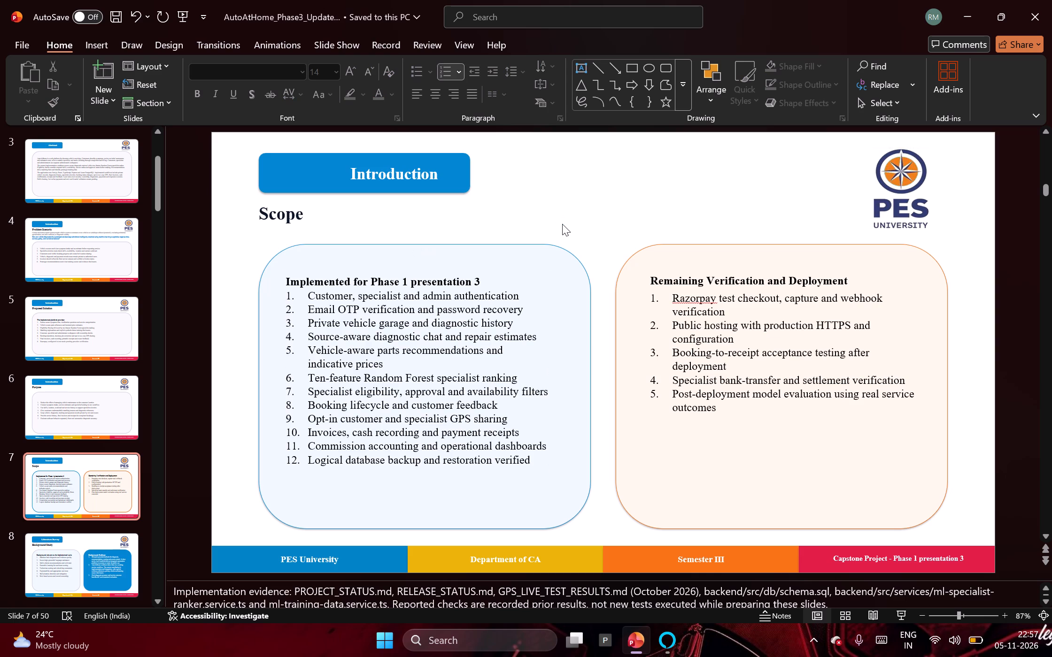